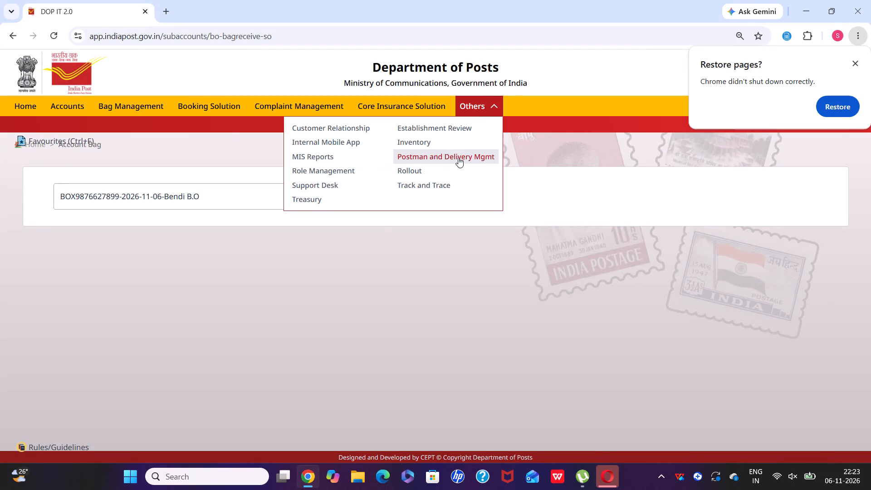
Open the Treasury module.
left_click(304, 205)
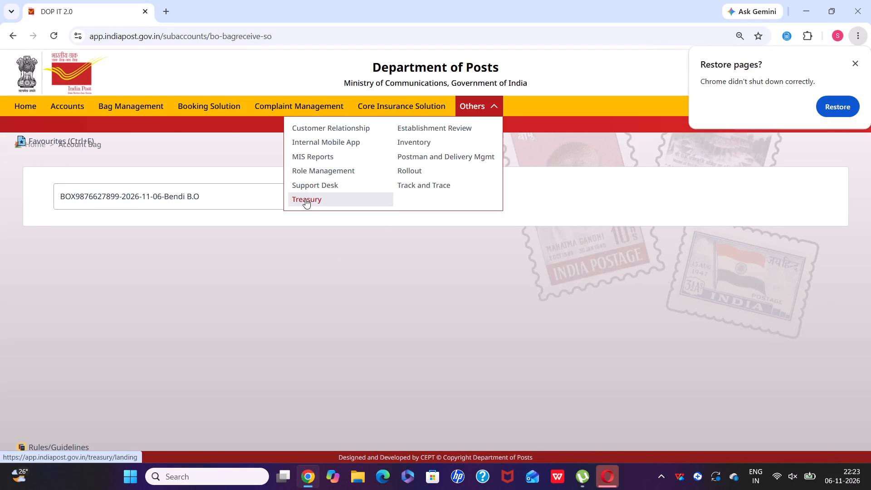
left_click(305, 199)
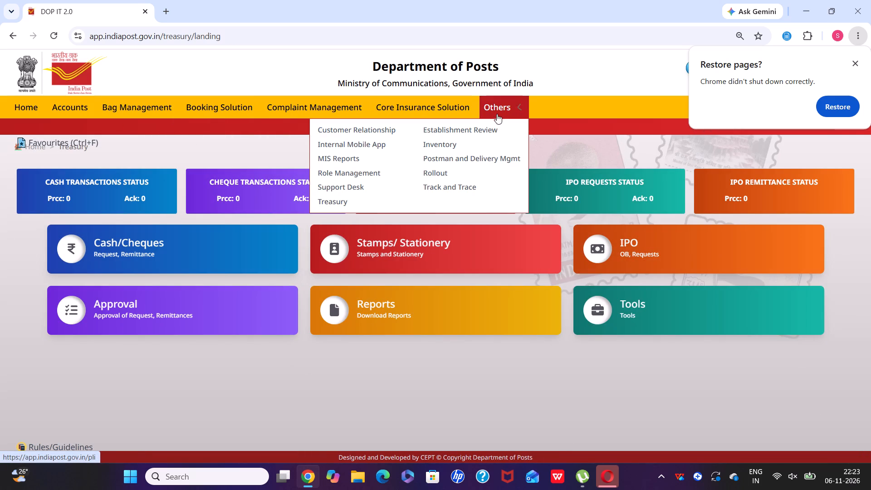
Open Delivery Operations in the Postman and Delivery Mgmt module.
left_click(489, 153)
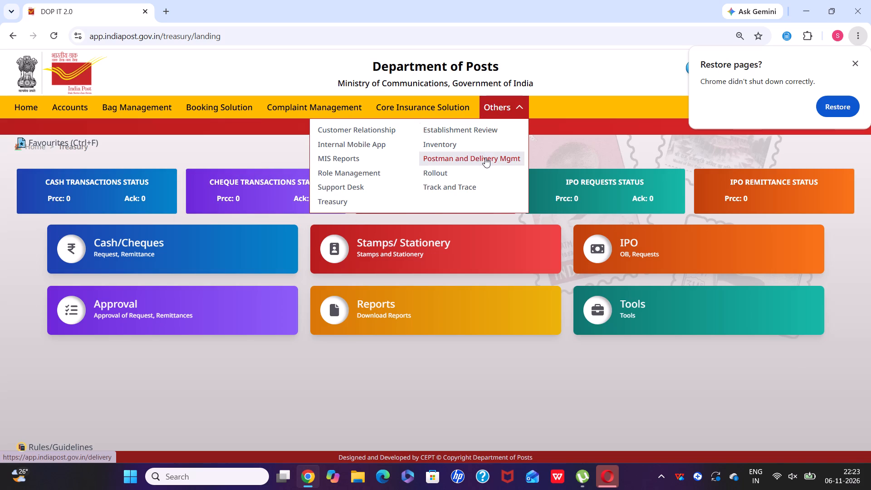
left_click_drag(485, 157, 301, 7)
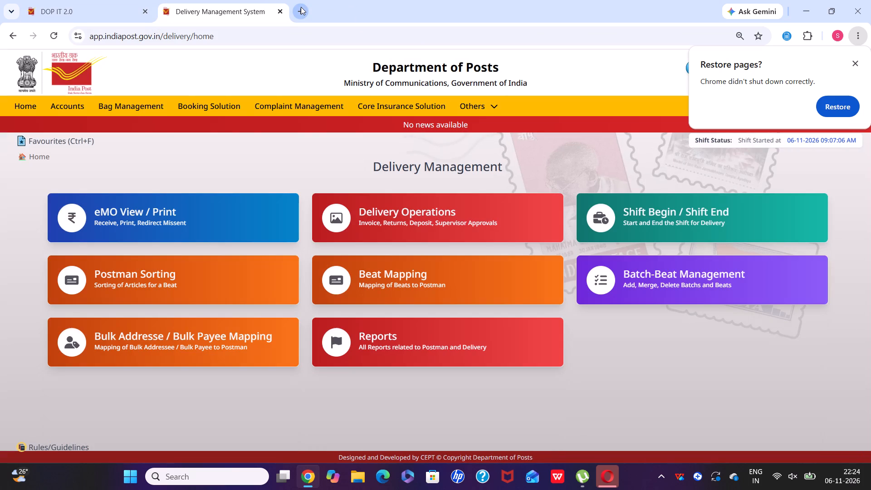
left_click(399, 207)
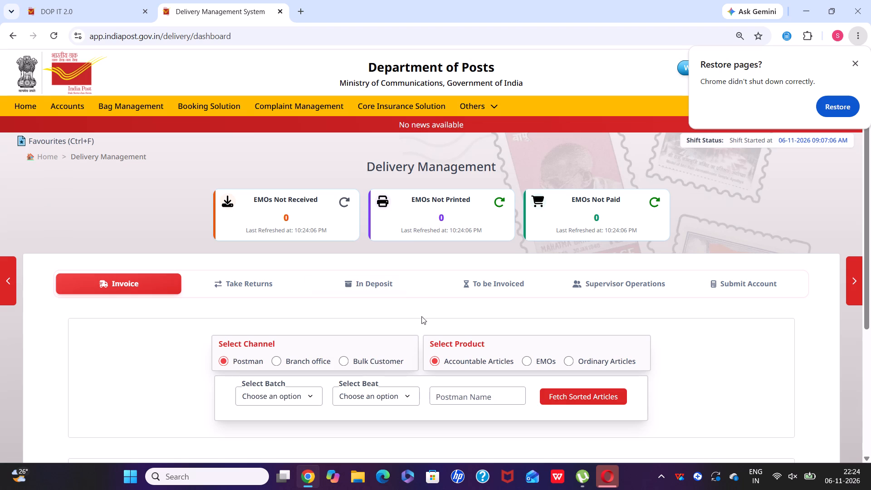
Under Take Returns, fetch the Postman channel's accountable articles for batch BATCH_01 and beat BEAT_01.
left_click(263, 287)
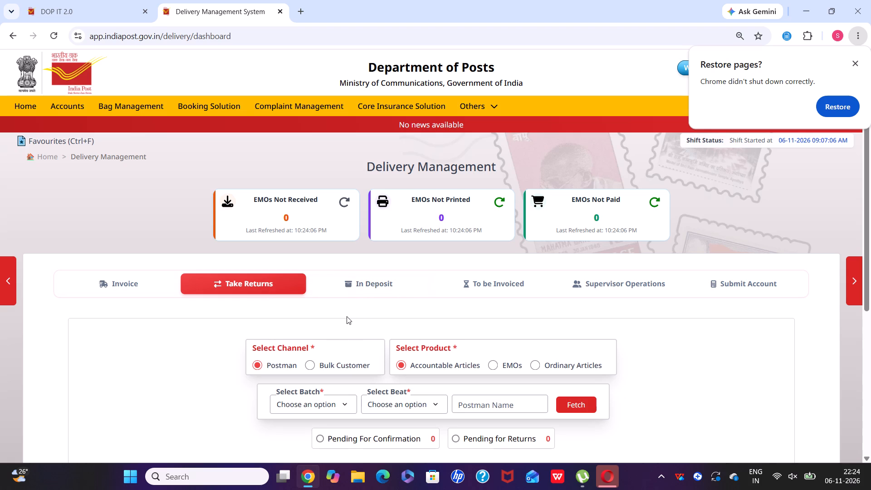
scroll(347, 316, "down", 2)
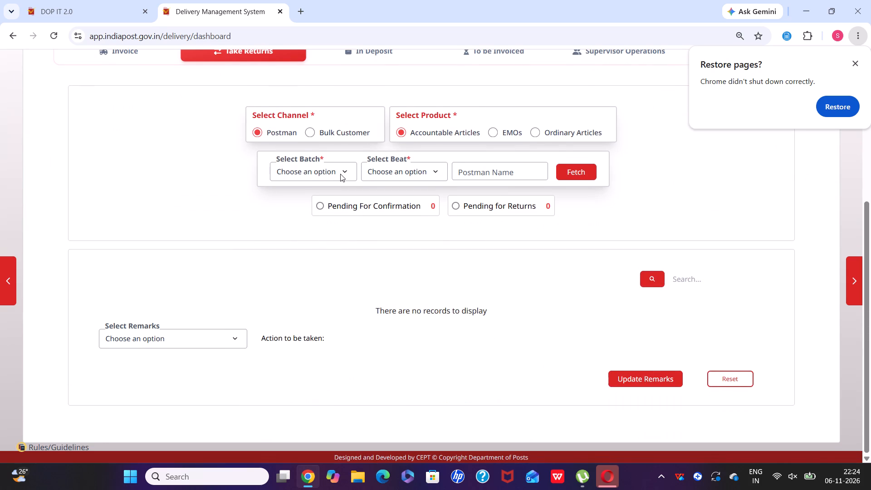
left_click(340, 174)
left_click(332, 203)
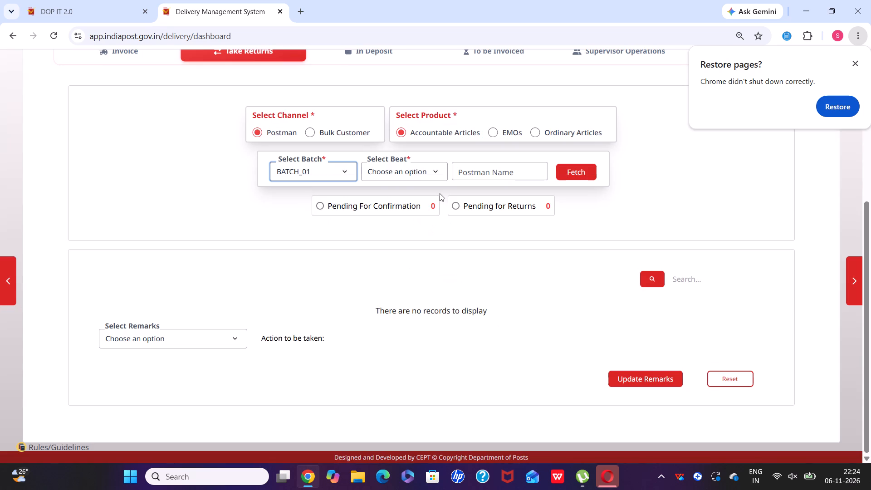
left_click(420, 176)
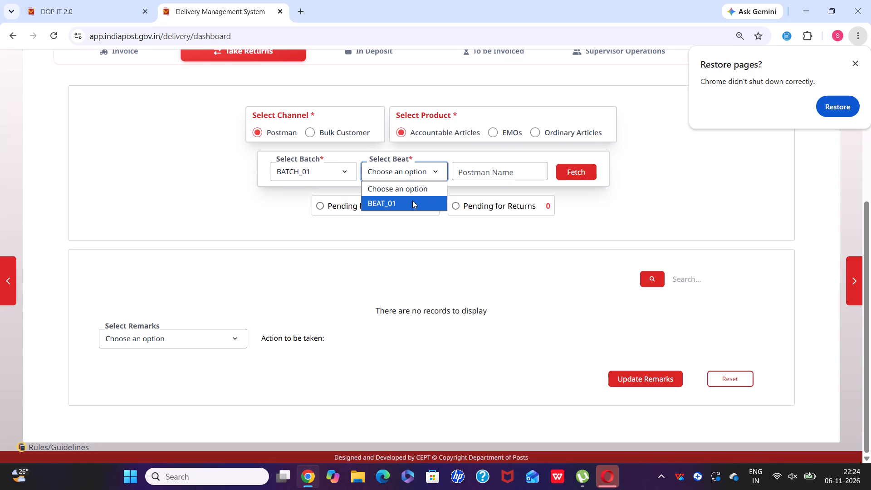
left_click(412, 201)
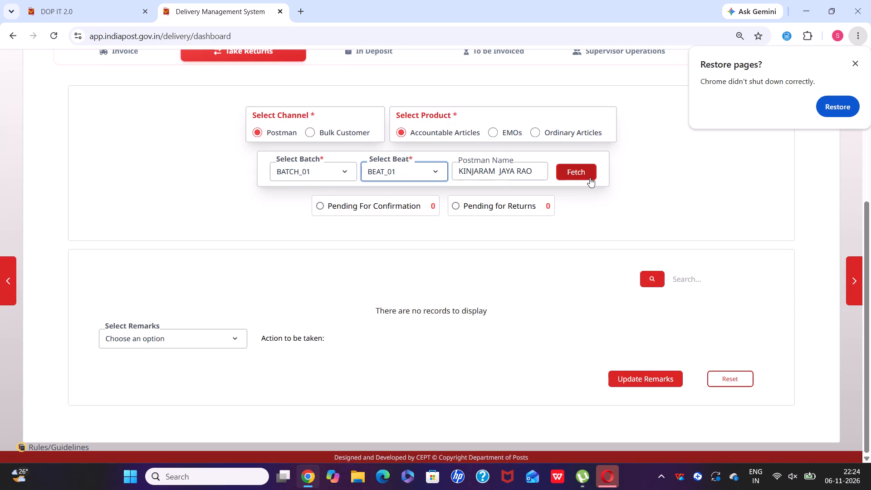
left_click(590, 176)
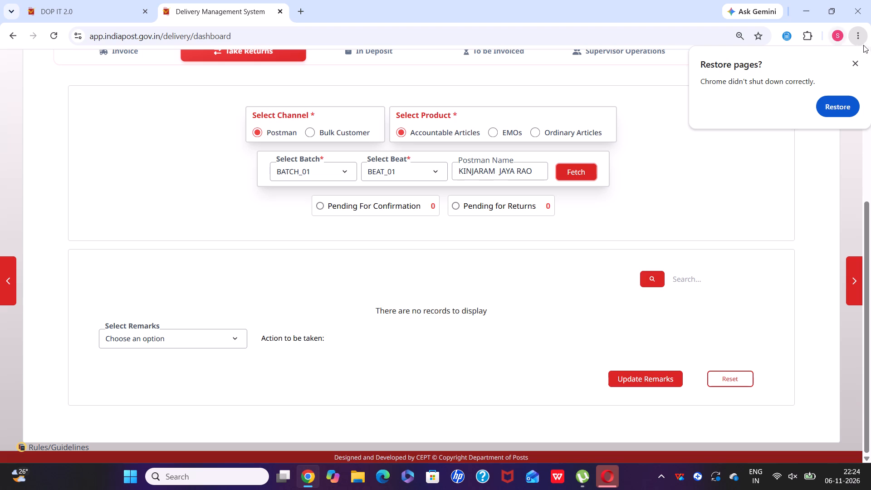
Dismiss the browser's Restore pages prompt.
left_click(852, 60)
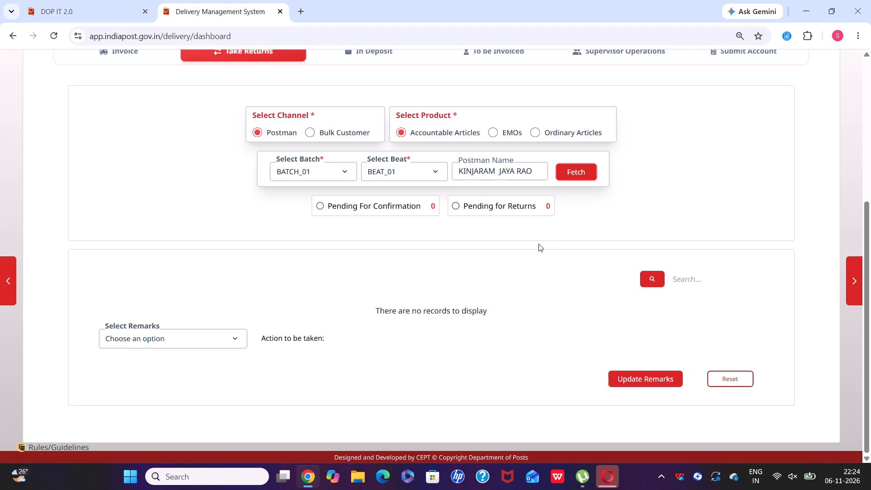
Under Submit Account, set the channel to Postman and the batch to BATCH_01, and open the beat name choices.
scroll(723, 118, "down", 2)
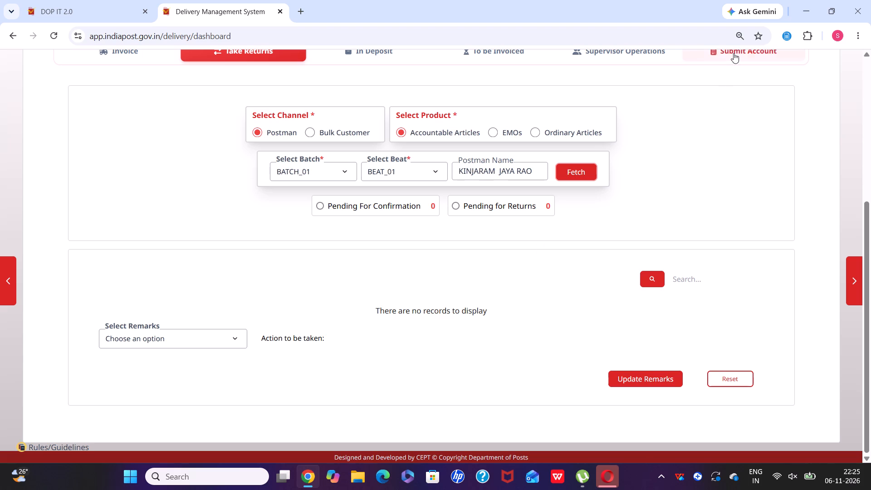
left_click(734, 53)
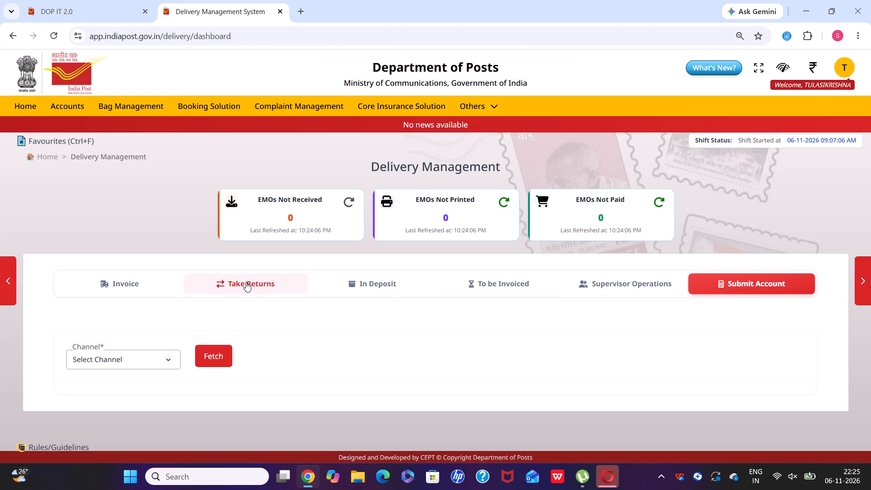
left_click(173, 351)
left_click(160, 396)
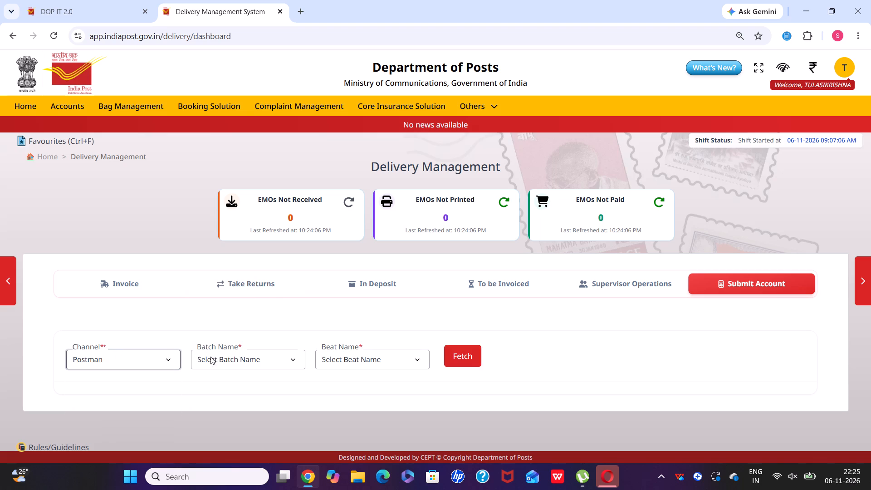
left_click_drag(215, 355, 216, 392)
left_click(216, 392)
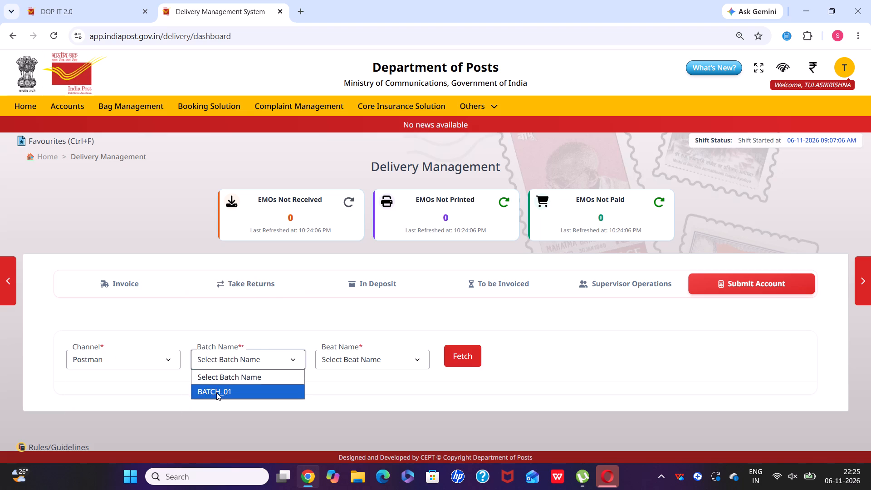
left_click(393, 364)
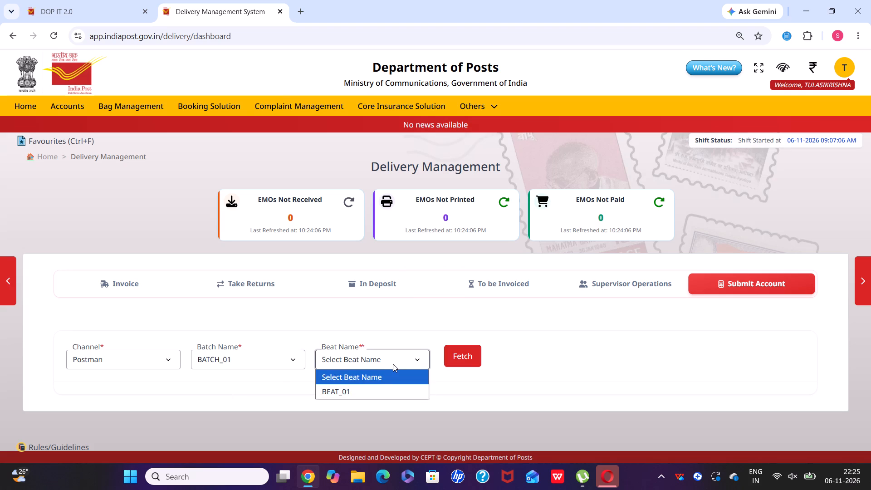
Set the beat name to BEAT_01, fetch the Postman account summary for BATCH_01, and submit the account.
left_click(390, 393)
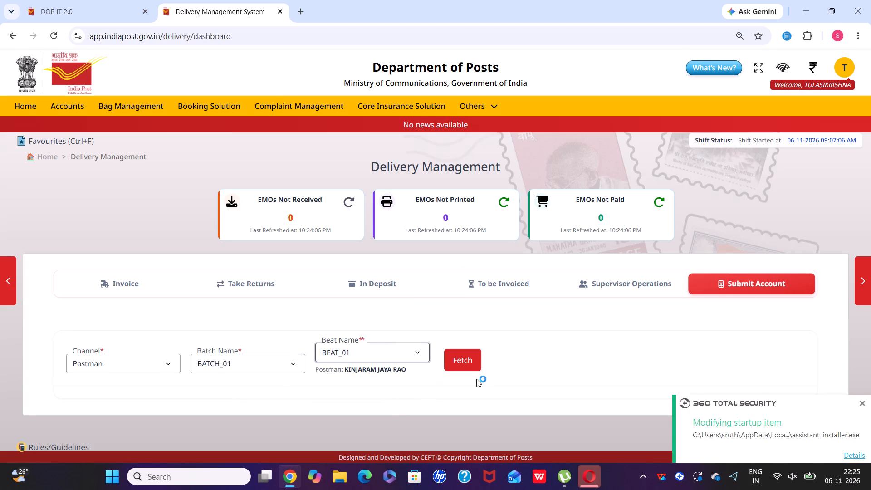
left_click(465, 368)
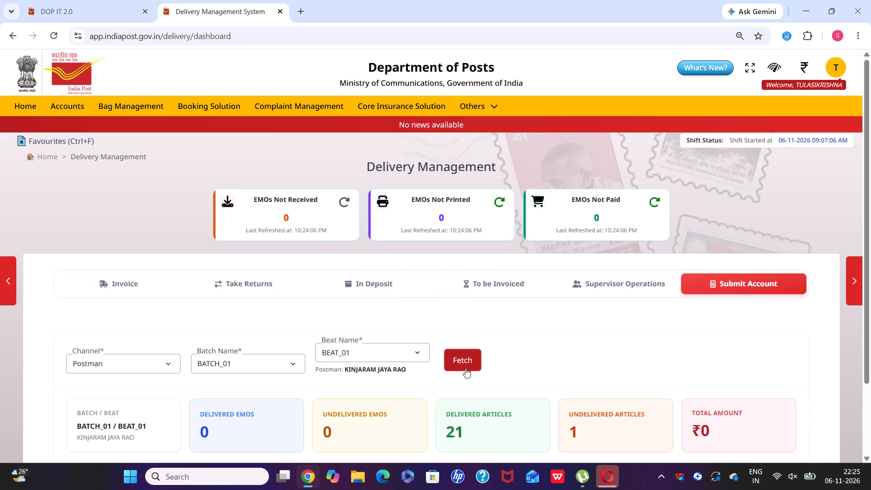
scroll(465, 368, "down", 5)
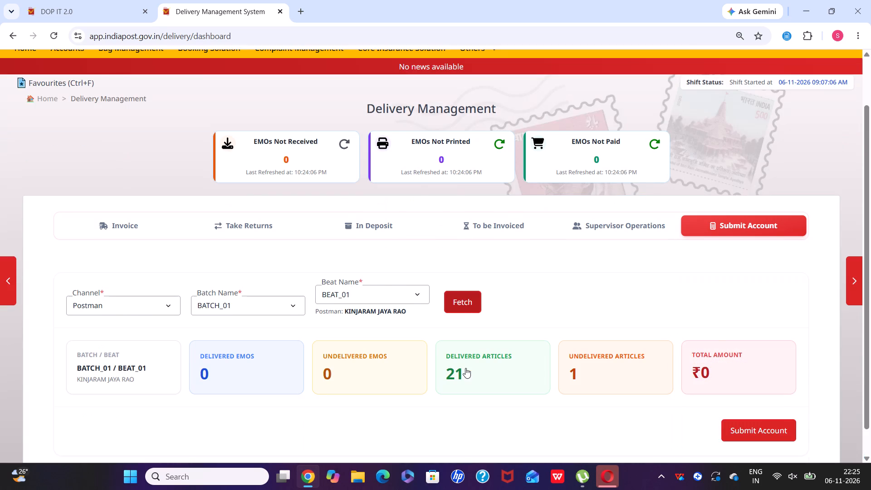
left_click(742, 409)
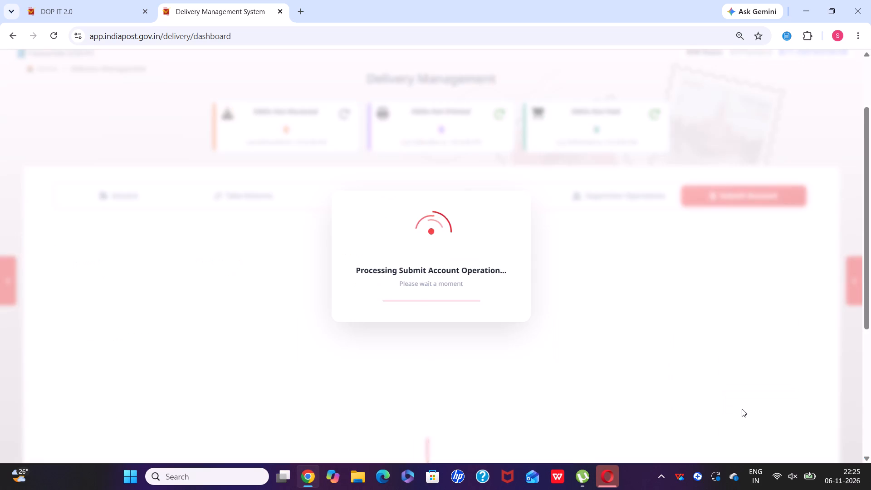
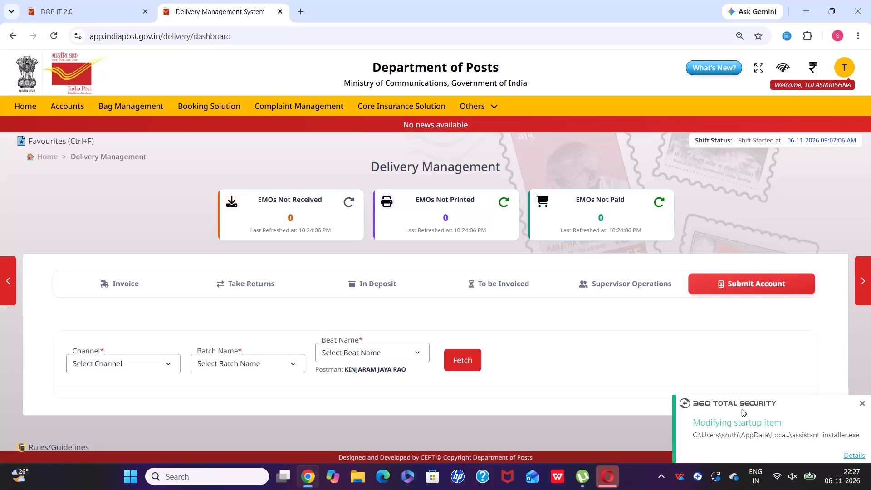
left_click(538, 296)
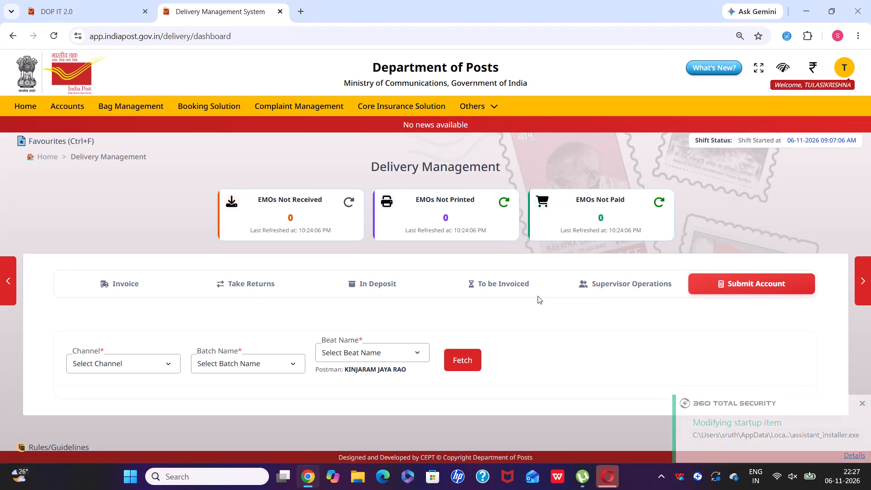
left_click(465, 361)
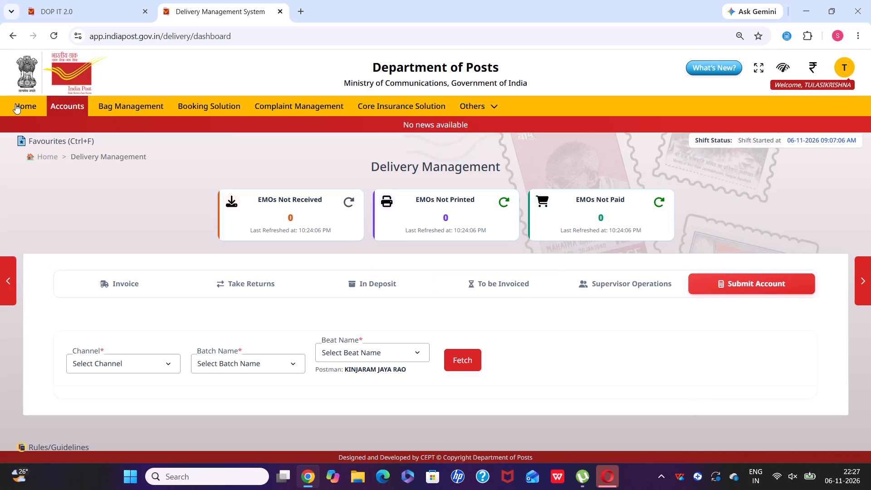
End today's delivery shift from Shift Begin / Shift End in Delivery Management and confirm the shift end.
left_click(16, 38)
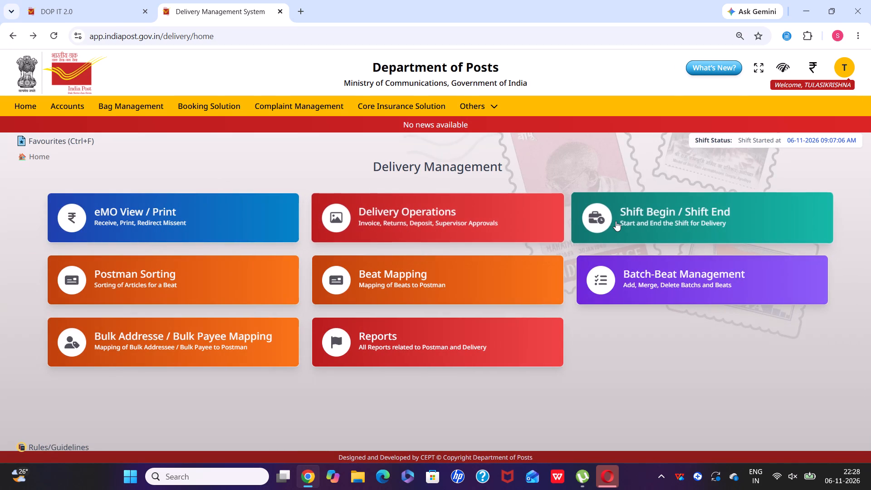
left_click(616, 221)
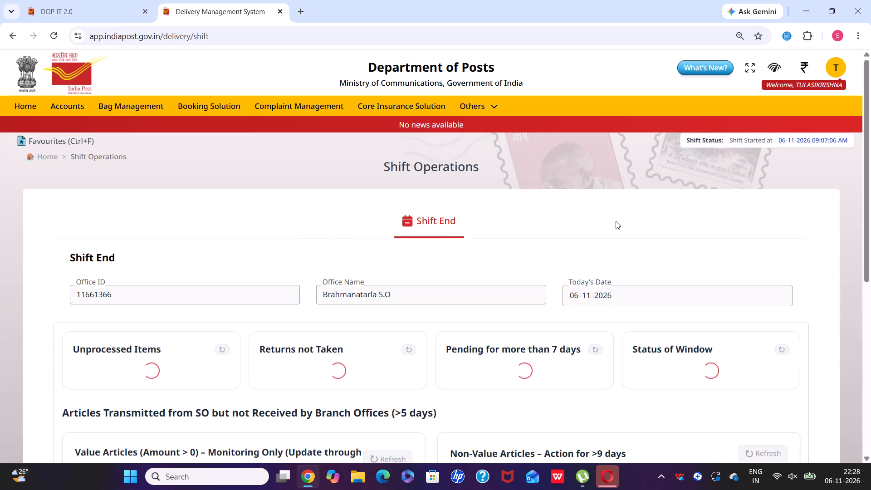
scroll(616, 221, "down", 2)
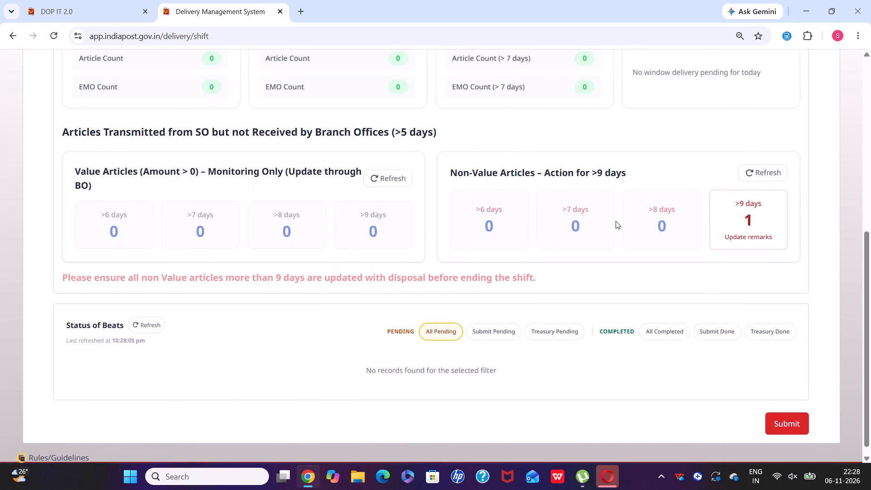
left_click(800, 423)
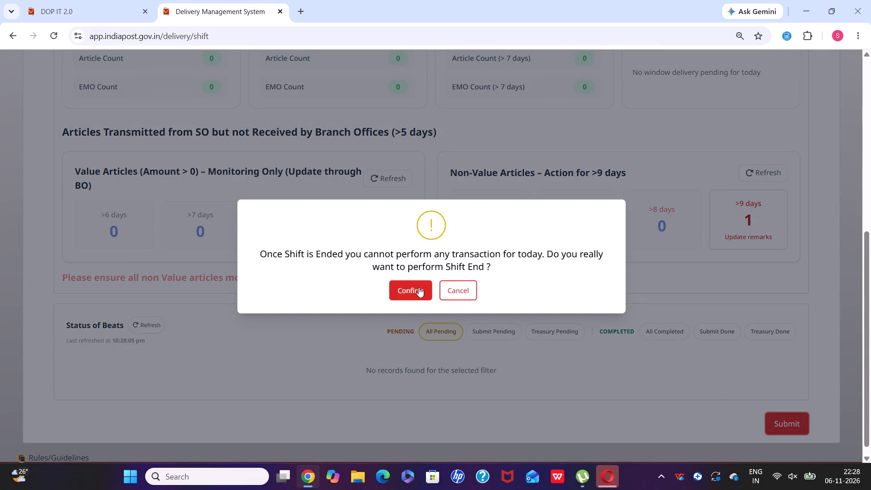
left_click(415, 288)
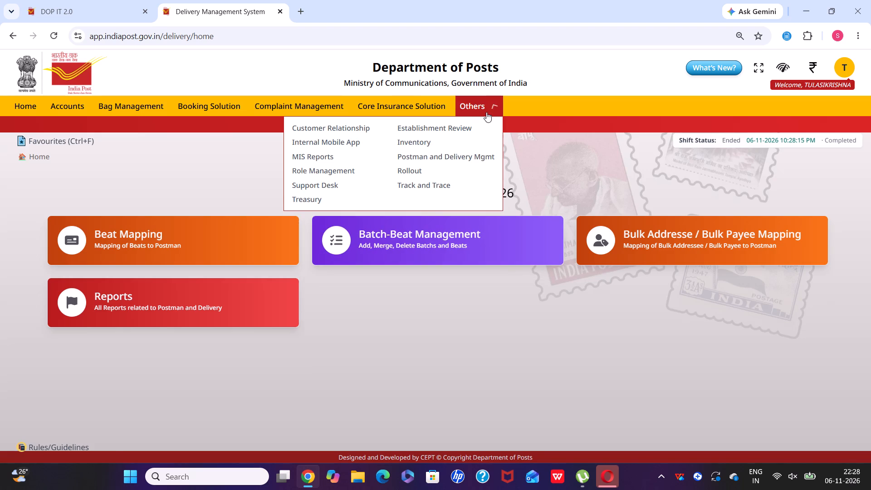
Open the Treasury module.
left_click(324, 199)
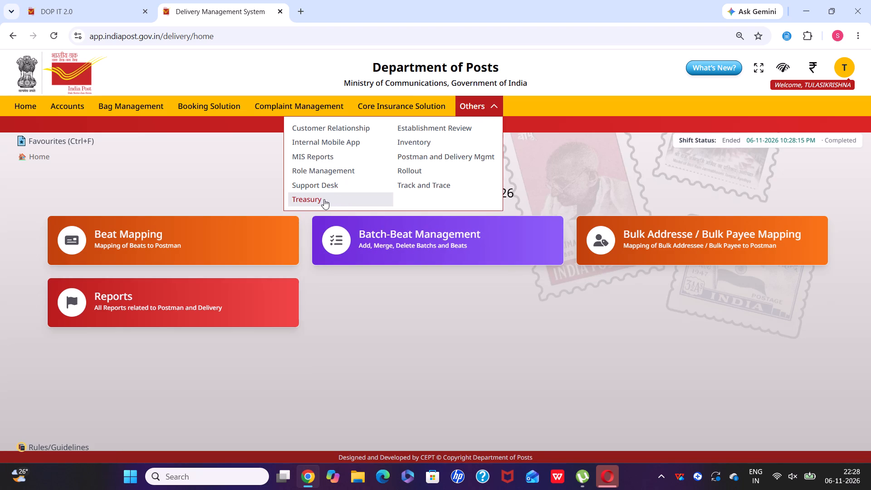
left_click(324, 199)
left_click(324, 199)
left_click(308, 201)
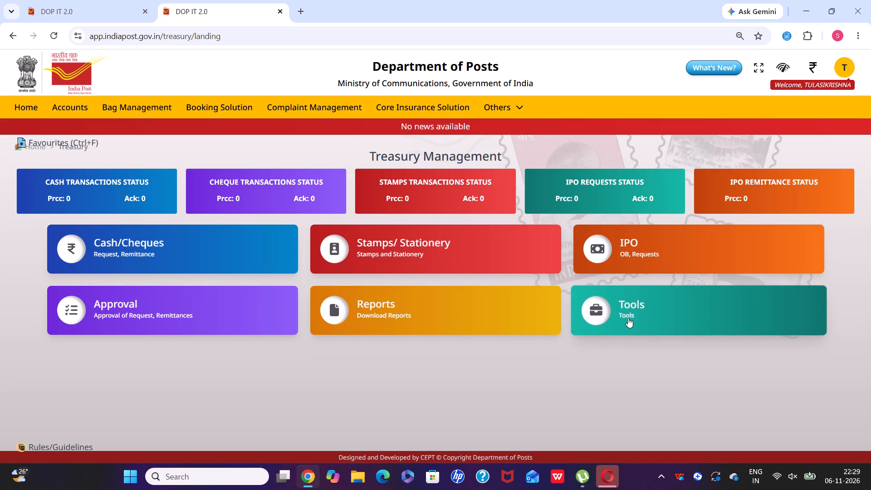
Check the Mismatch Transactions among the Treasury tools, and return to the Treasury Management page.
left_click(536, 308)
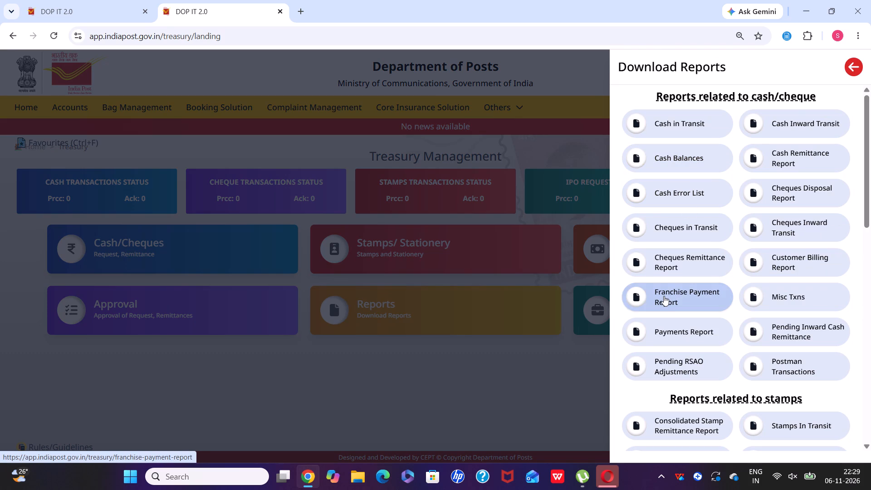
left_click(561, 377)
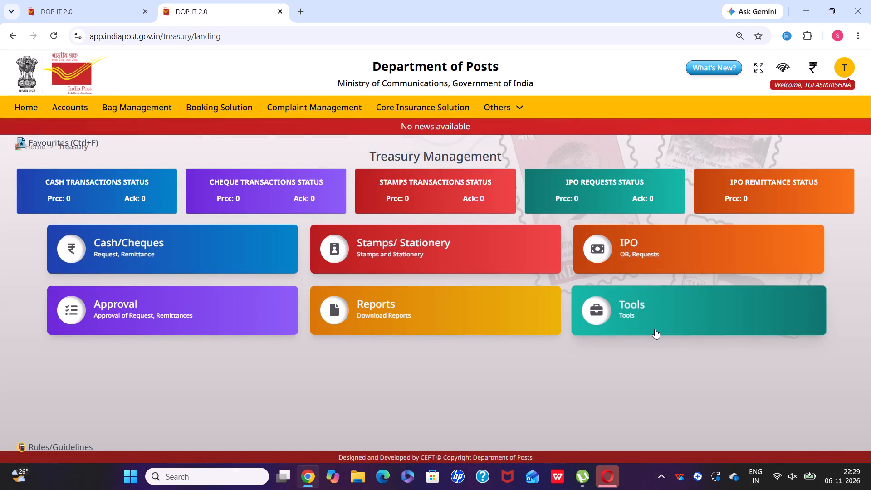
left_click(659, 316)
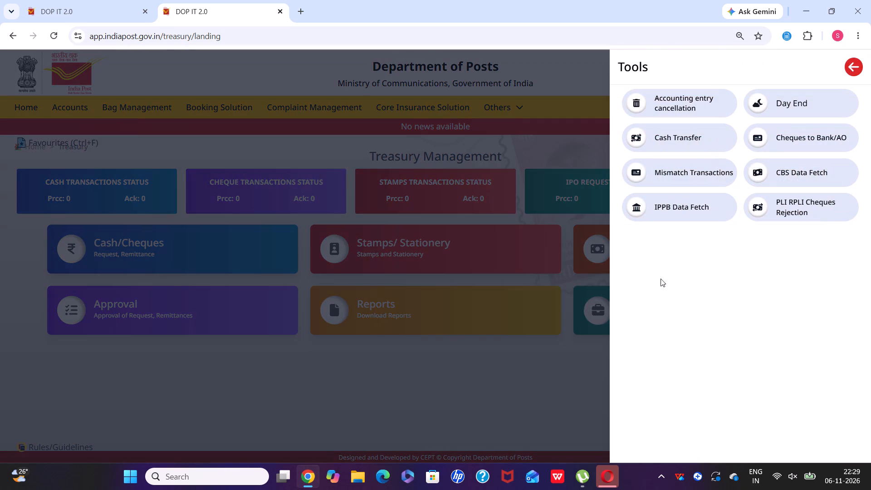
left_click(694, 166)
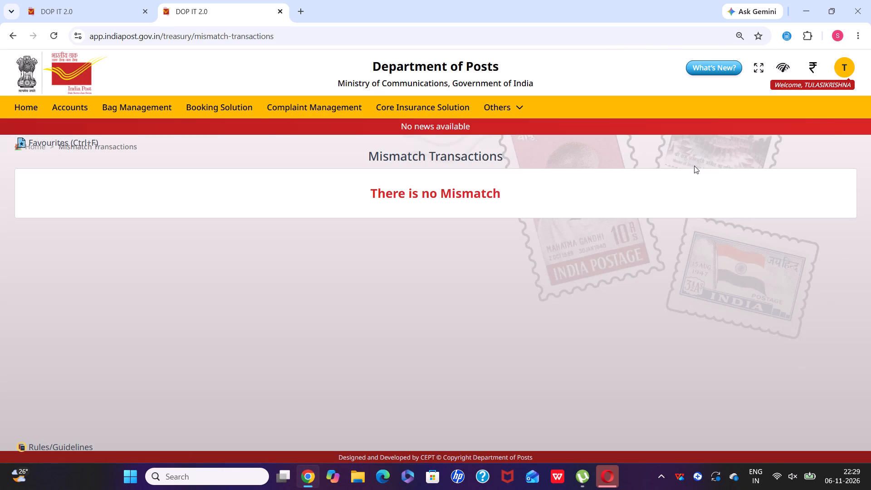
left_click(12, 34)
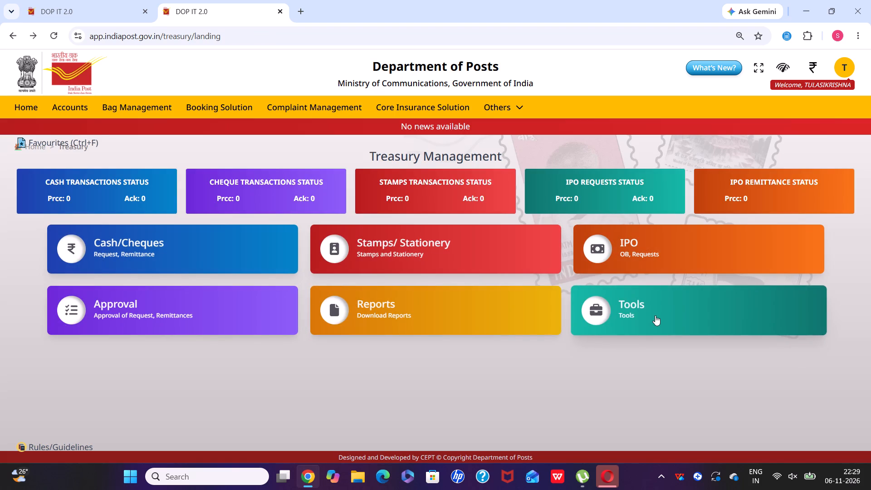
Perform the Treasury Day End for 06-11-2026.
left_click(655, 315)
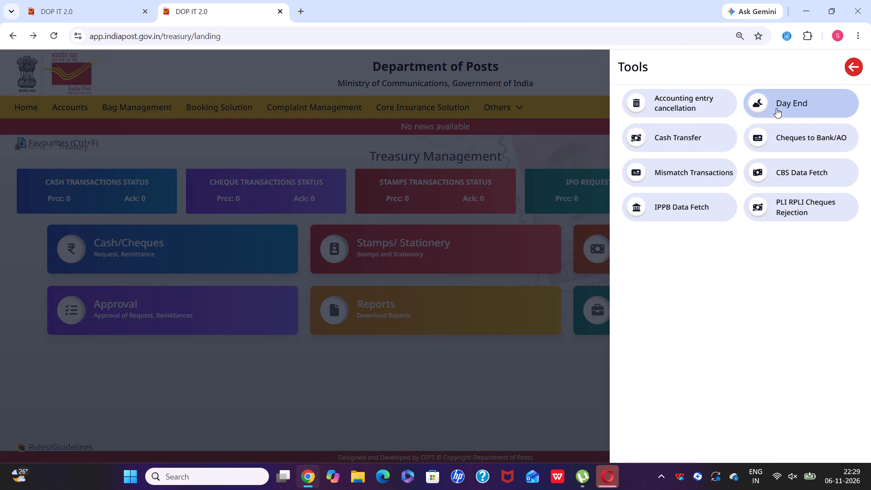
left_click(776, 108)
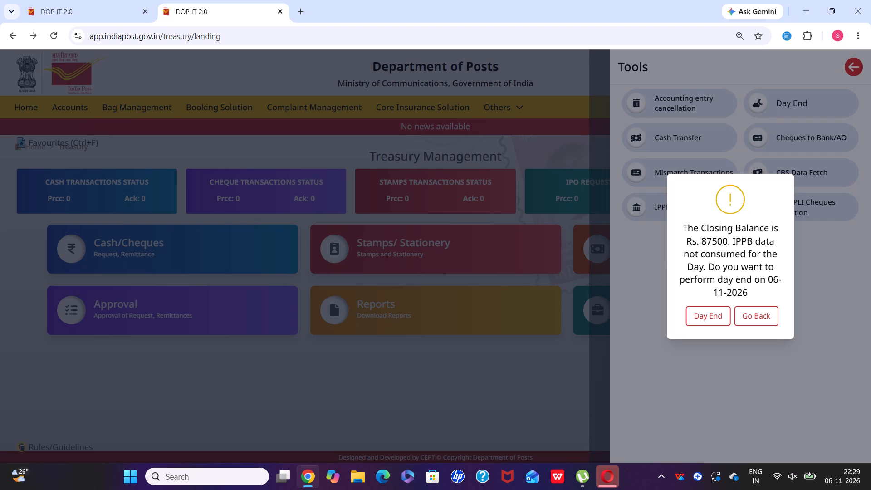
left_click(700, 322)
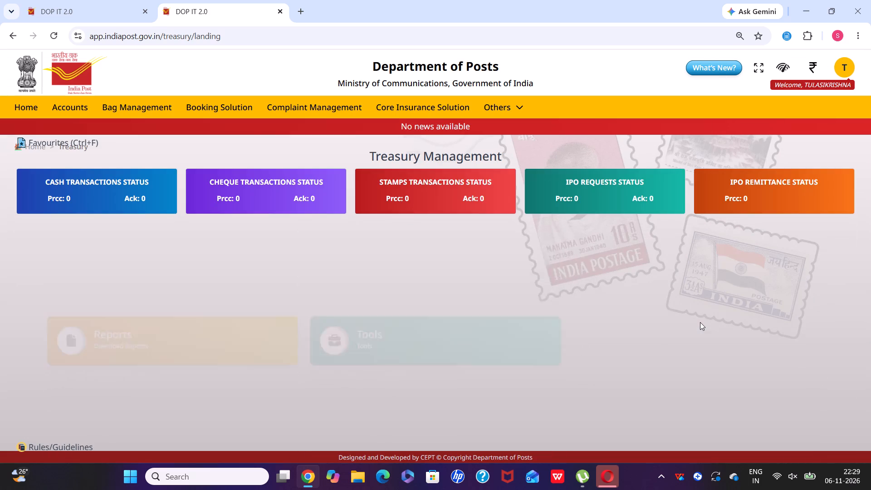
In Bag Management's Bag Receive, fetch the expected bags for the Venkatapuram B.O to Brahmanatarla S.O 13:15 Foot Schedule_396963.
left_click(148, 106)
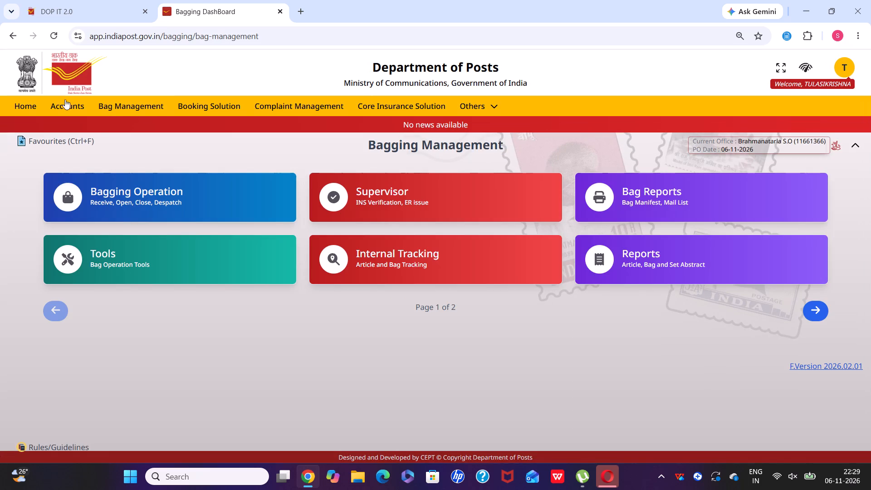
left_click(158, 203)
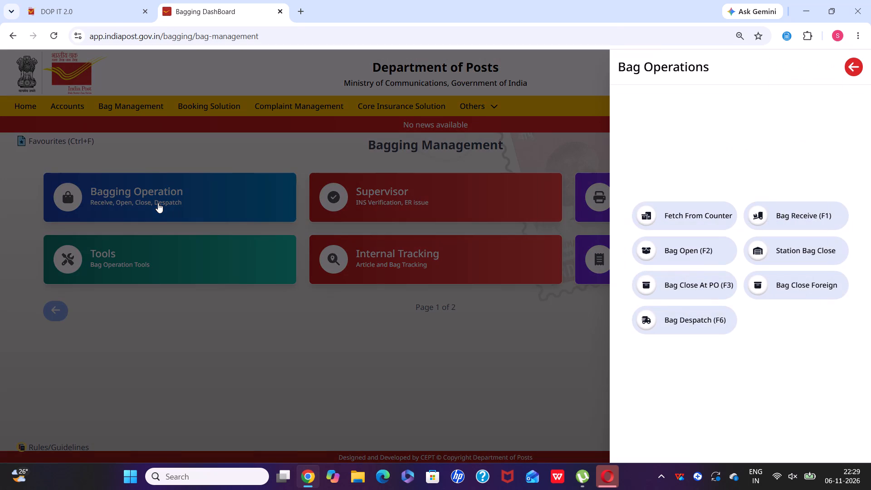
left_click(816, 220)
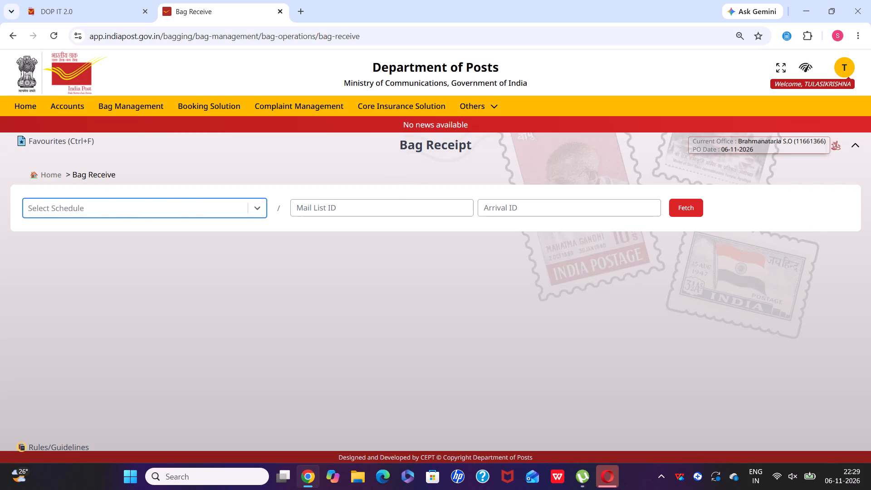
left_click(249, 208)
left_click(222, 234)
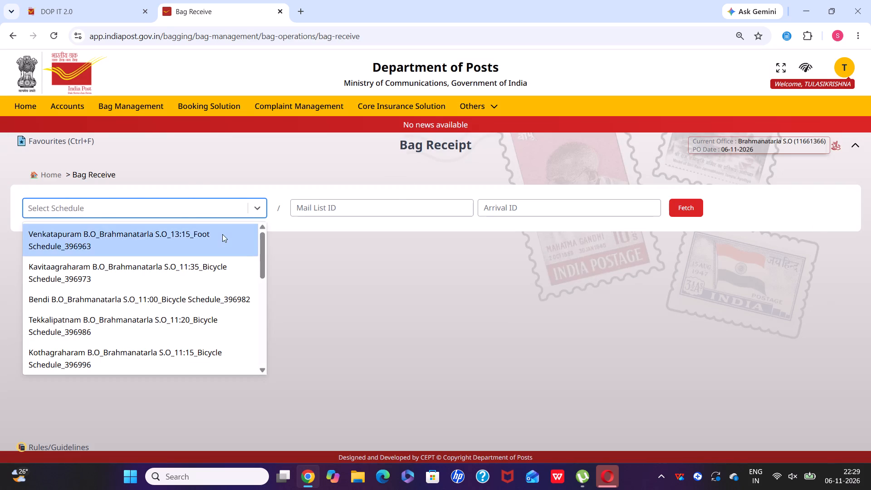
left_click(578, 201)
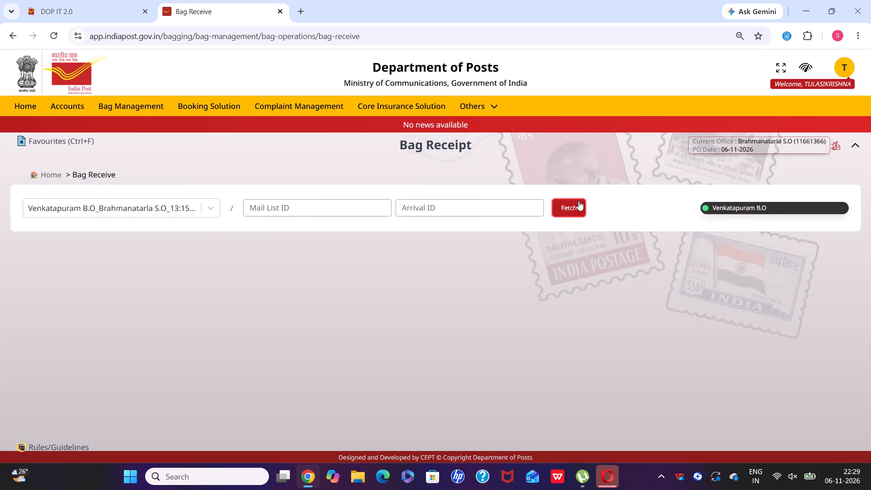
scroll(497, 378, "down", 1)
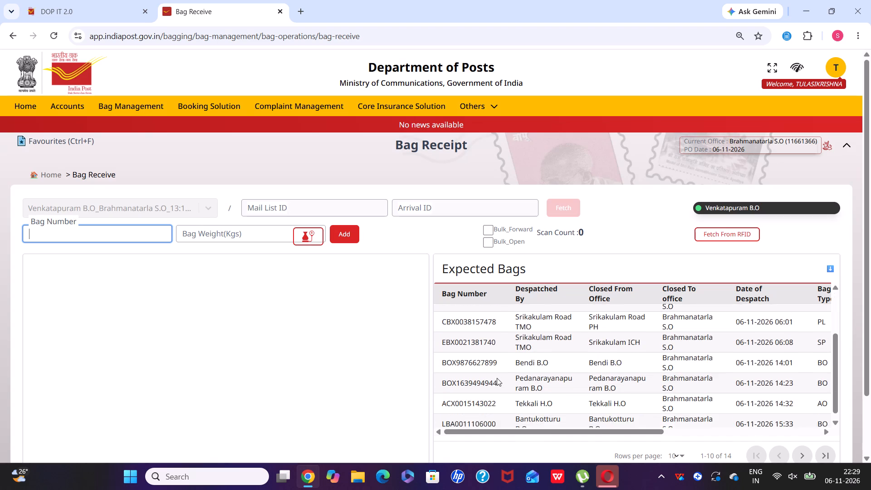
scroll(497, 378, "down", 1)
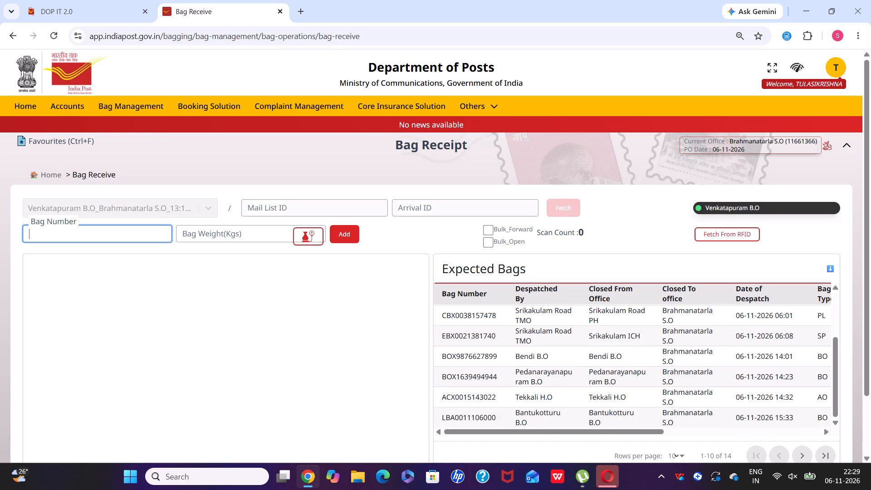
double_click(485, 354)
key("ctrl+c")
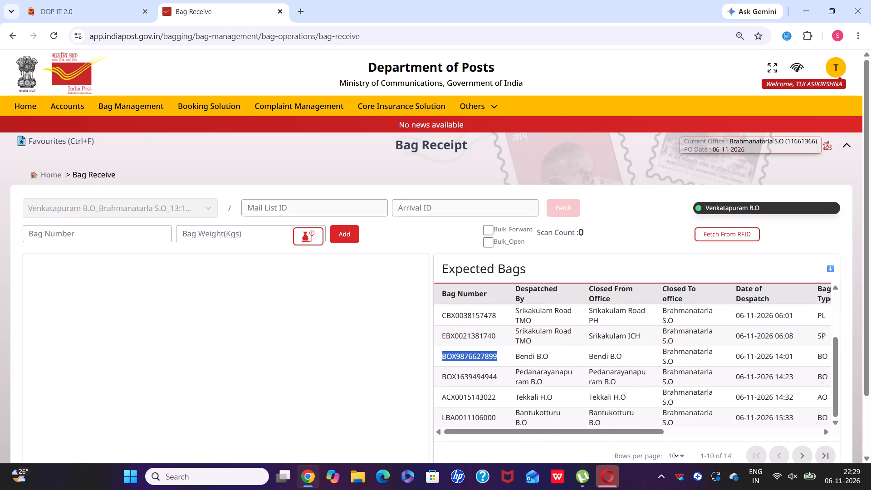
left_click(131, 231)
key("ctrl+v")
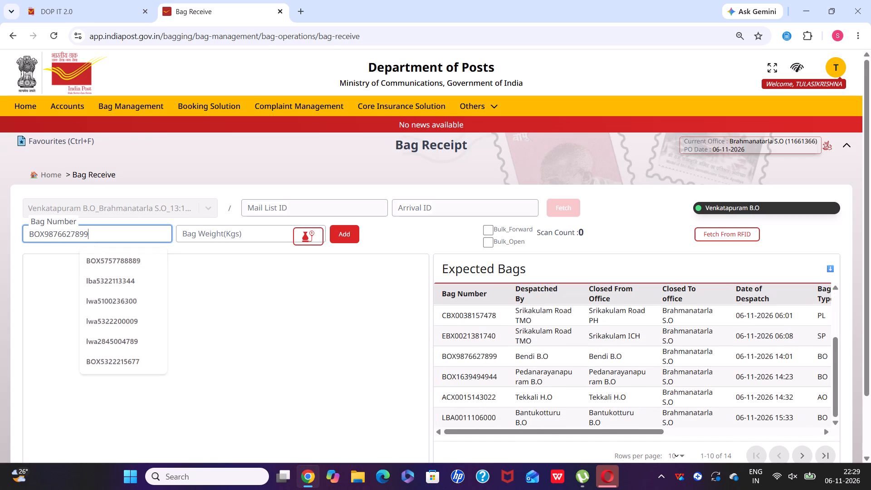
left_click(286, 234)
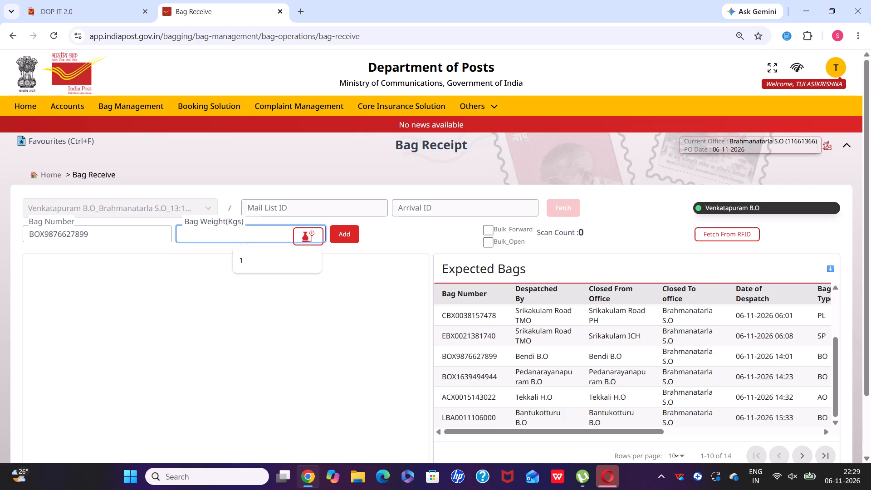
left_click(272, 260)
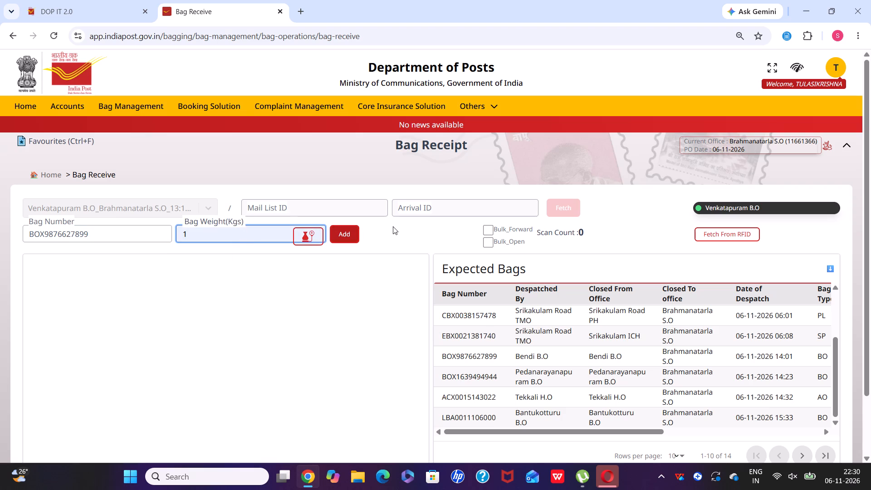
left_click(353, 235)
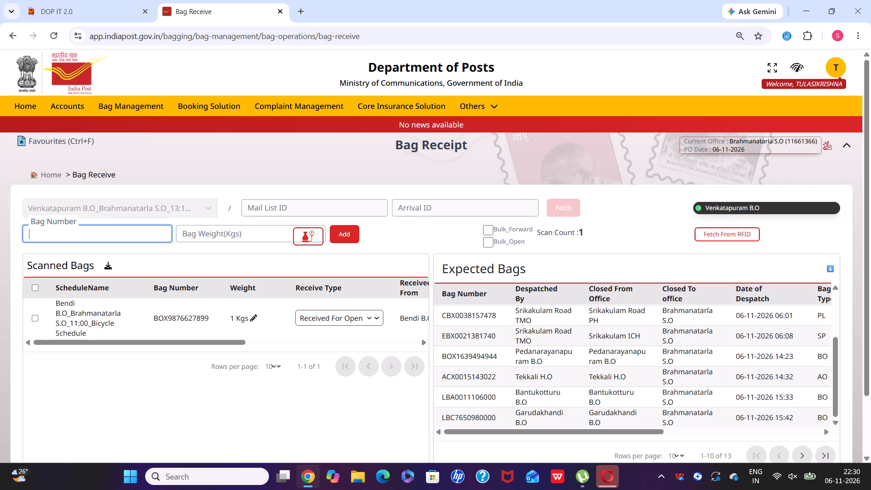
scroll(485, 377, "down", 1)
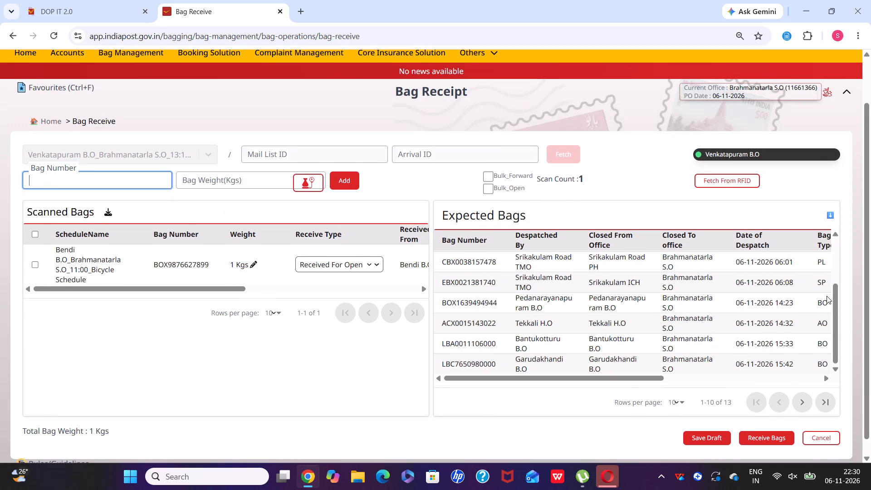
triple_click(833, 235)
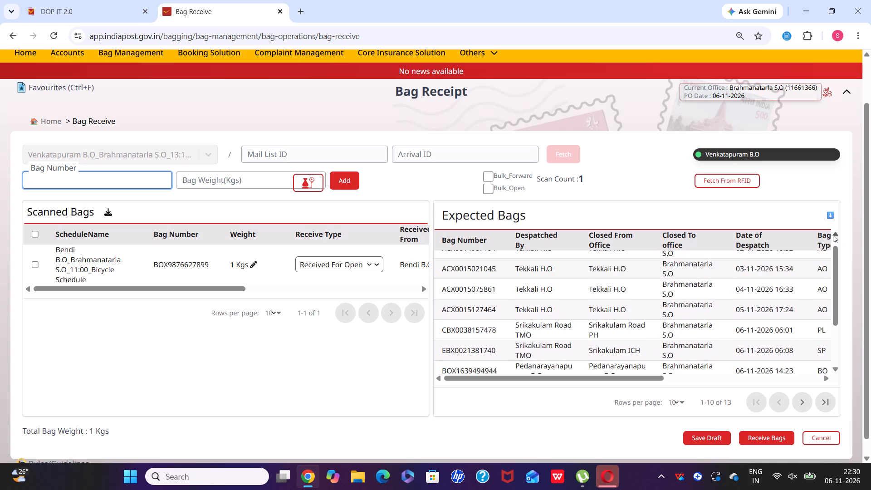
double_click(838, 367)
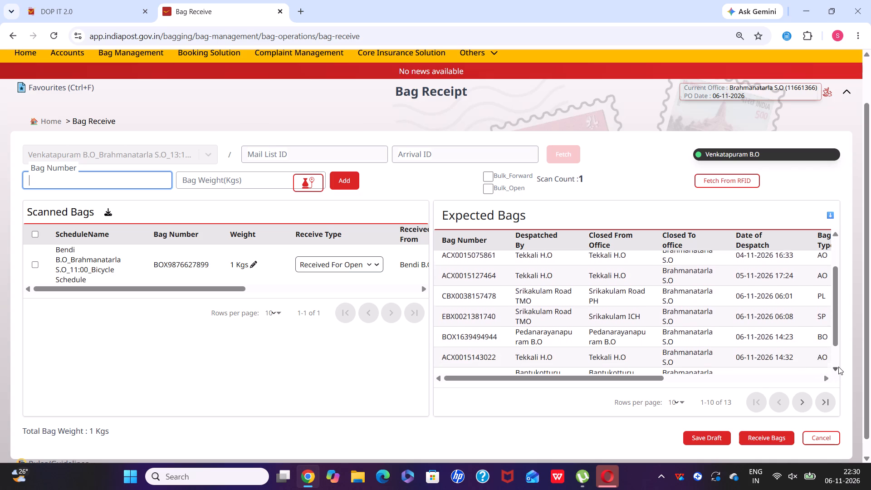
left_click(838, 367)
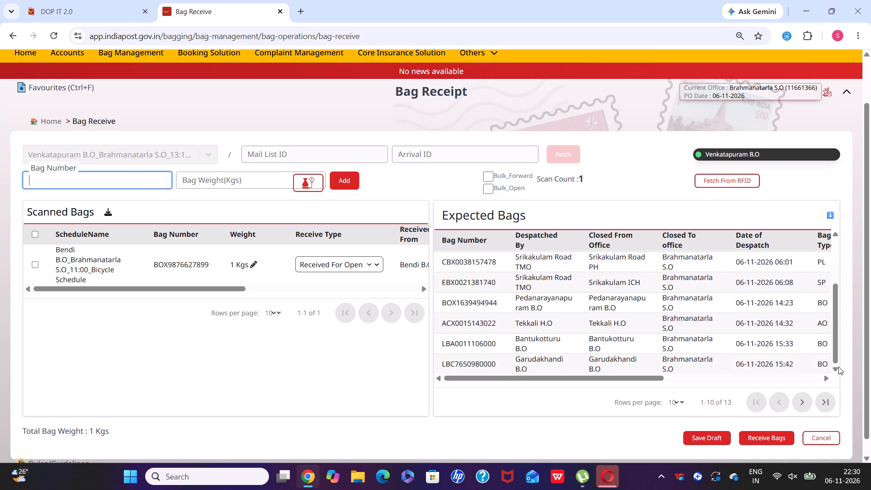
double_click(838, 367)
left_click(34, 231)
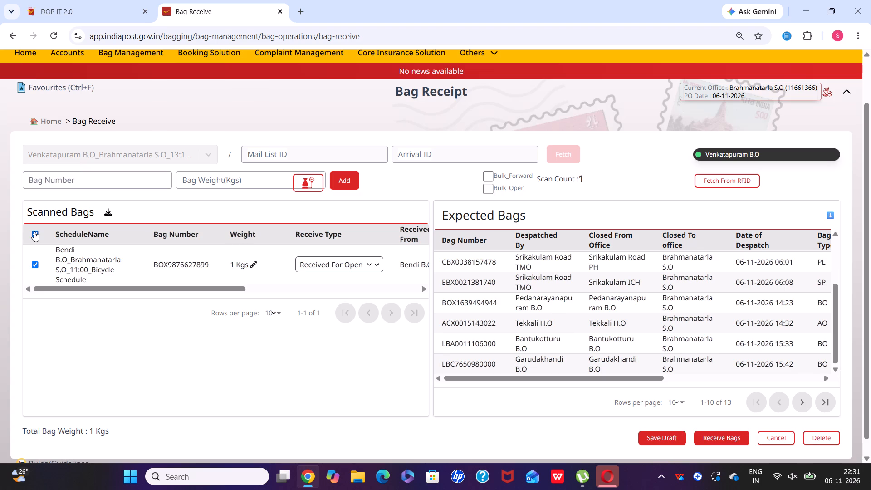
scroll(361, 264, "down", 4)
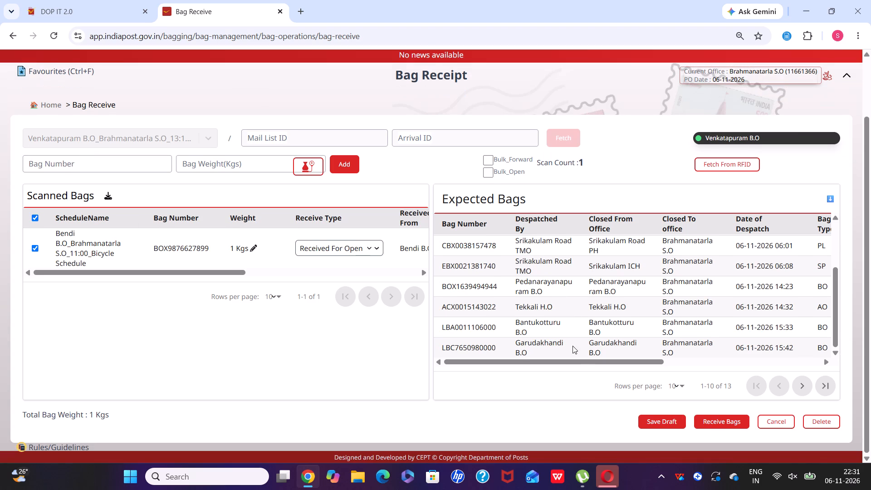
left_click(706, 419)
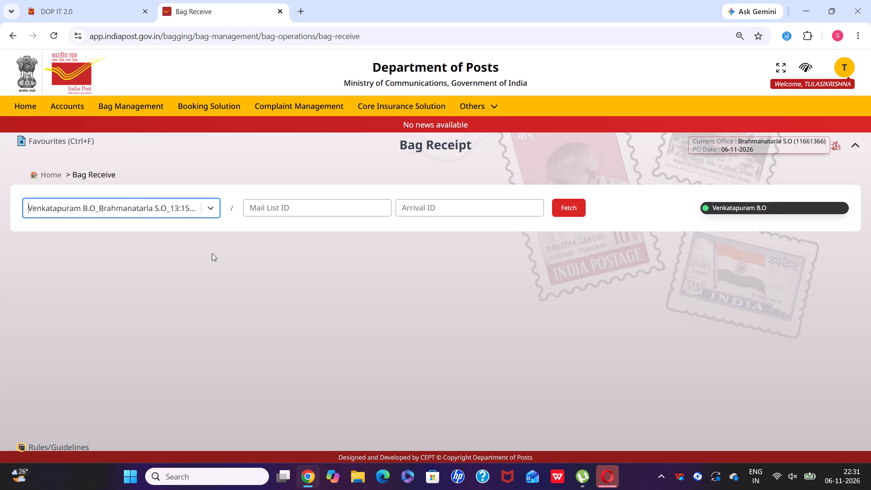
Fetch the expected bags for the Pedanarayanapuram B.O to Brahmanatarla S.O 14:00 Bicycle Schedule_397006.
left_click(191, 201)
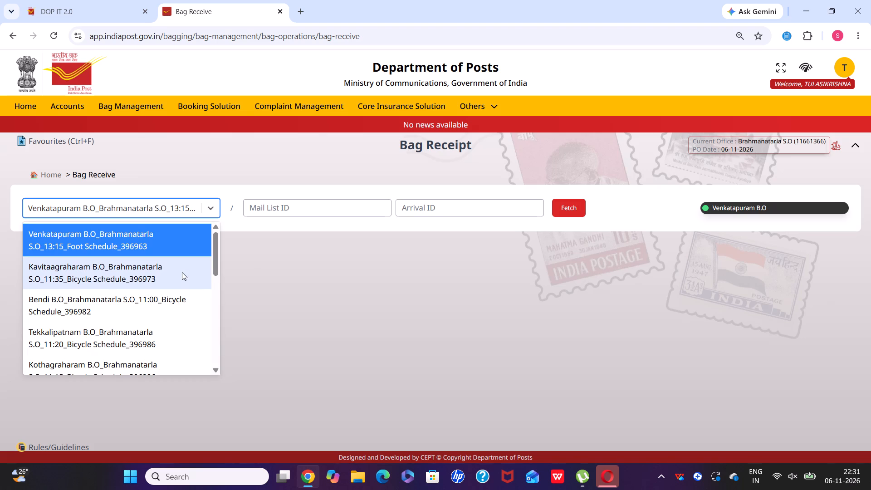
scroll(179, 306, "down", 1)
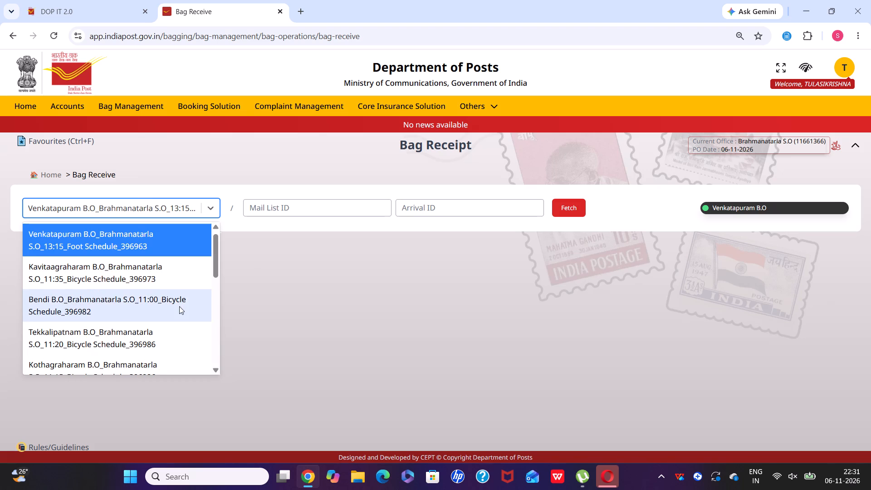
scroll(179, 306, "down", 1)
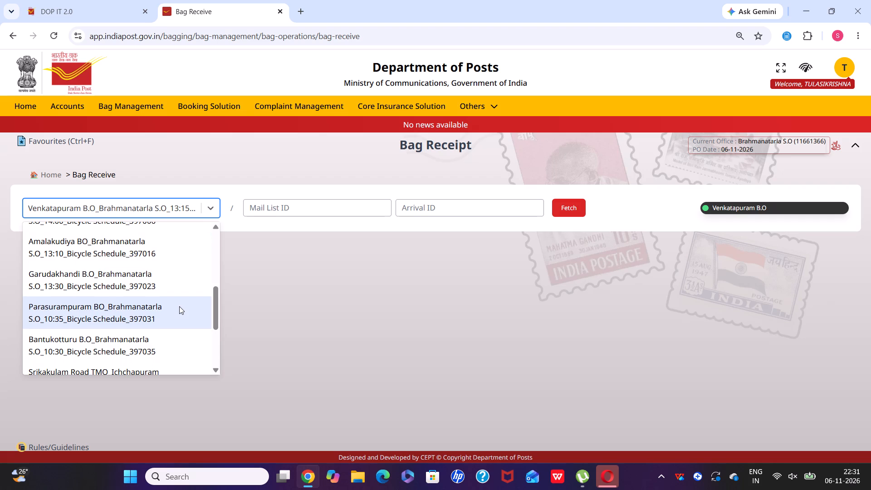
scroll(179, 306, "up", 1)
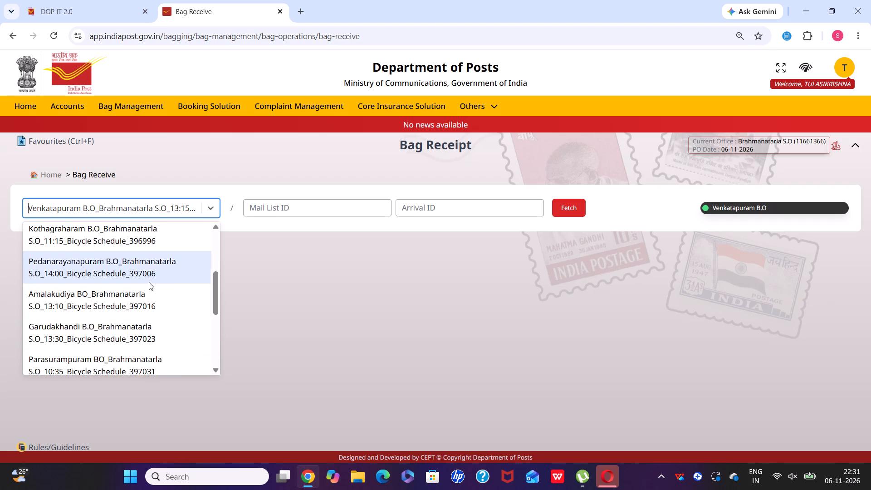
left_click(144, 269)
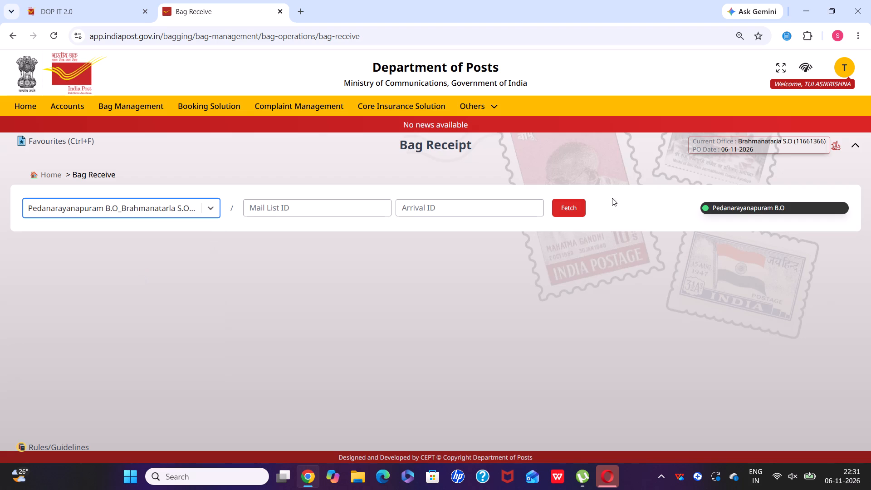
left_click(581, 207)
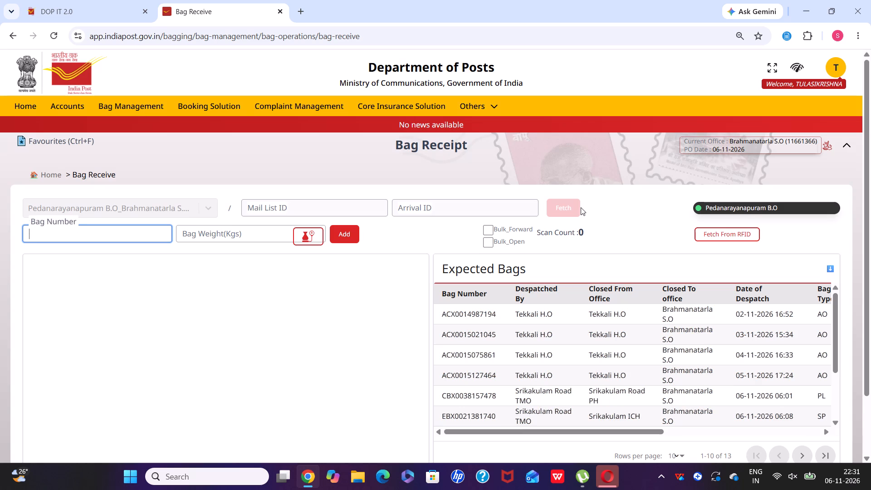
scroll(581, 287, "down", 2)
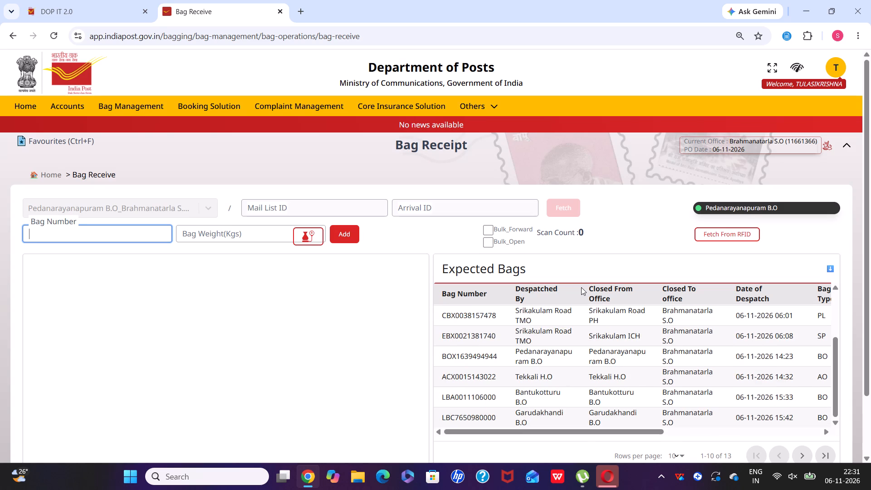
double_click(472, 359)
key("ctrl+c")
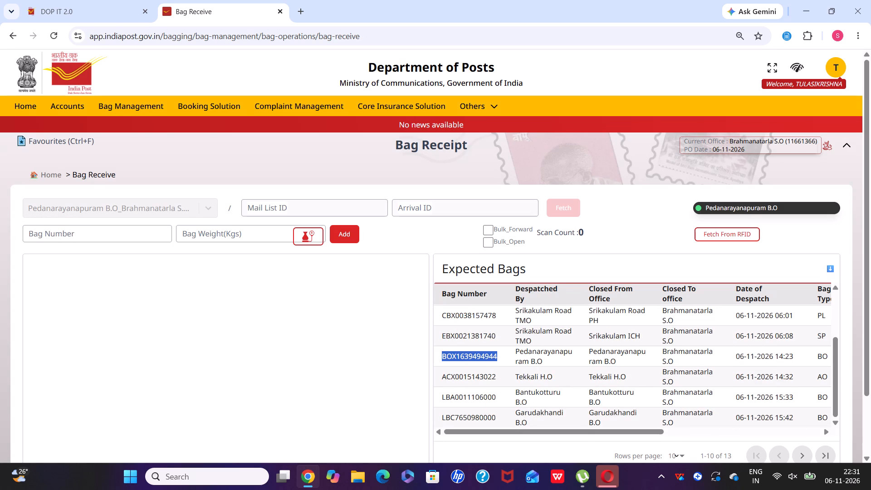
left_click(155, 228)
key("ctrl+v")
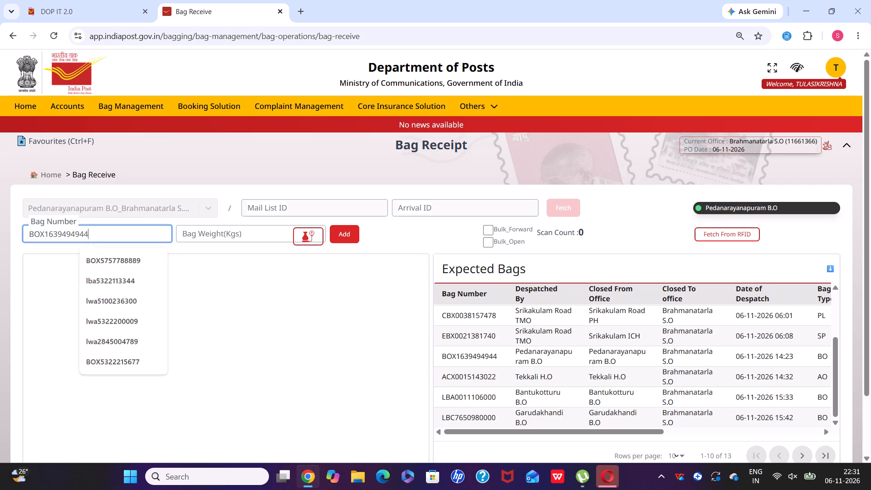
left_click(231, 231)
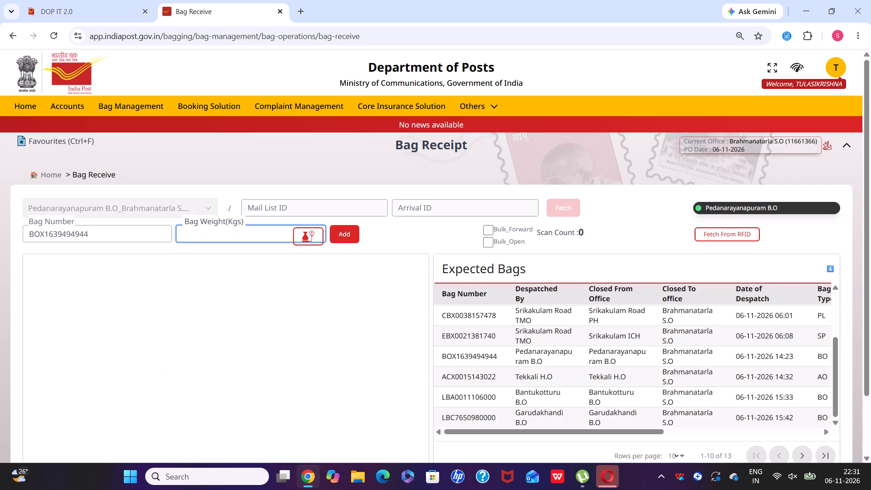
key("1")
left_click(347, 236)
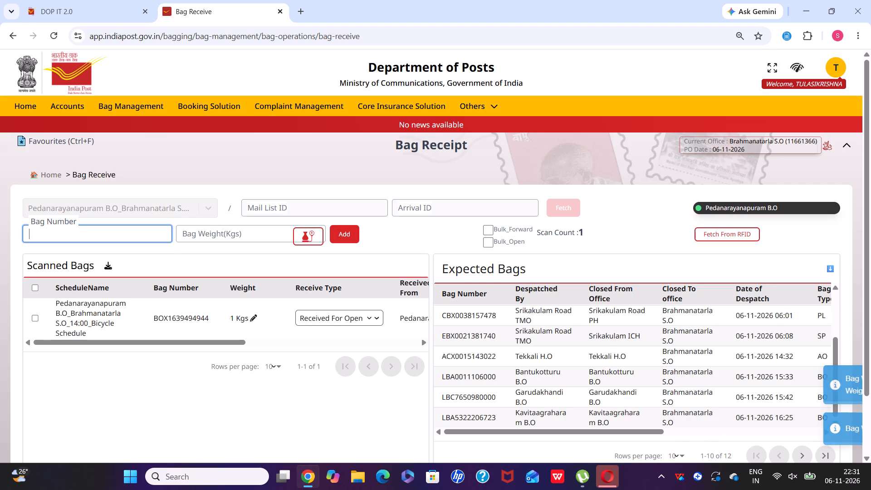
double_click(457, 372)
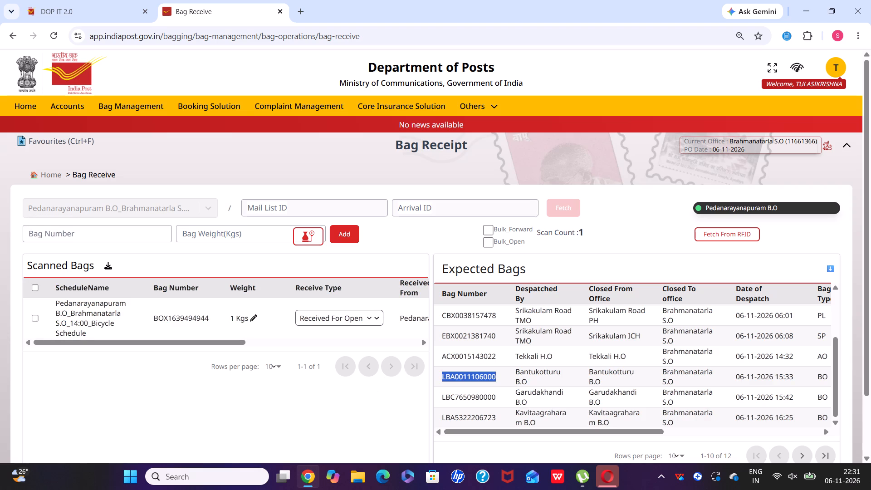
key("ctrl+c")
left_click(146, 235)
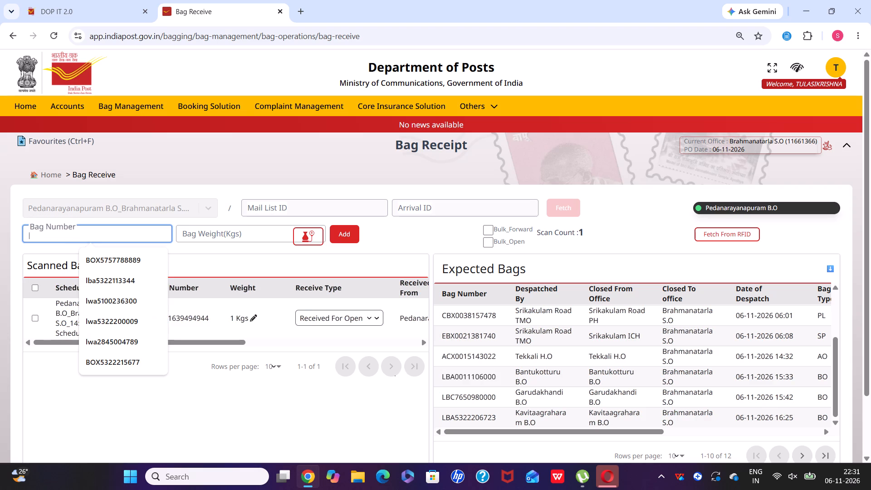
key("ctrl+v")
left_click(278, 230)
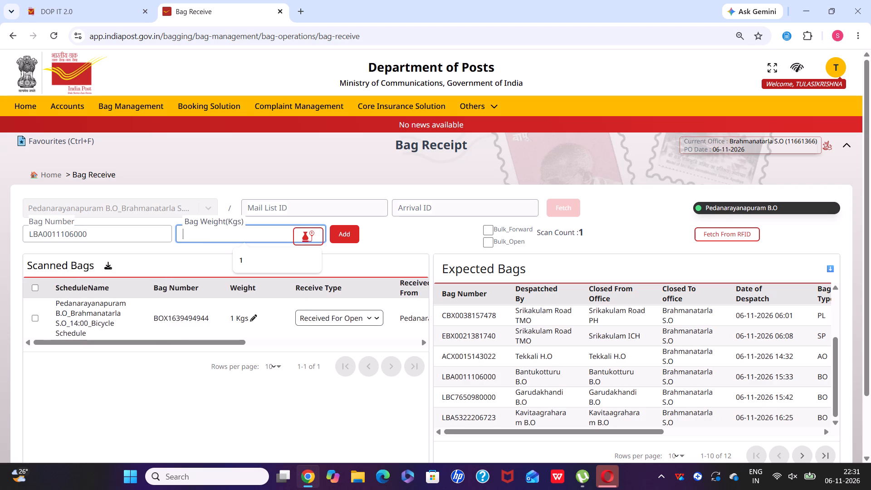
left_click(250, 255)
left_click(347, 236)
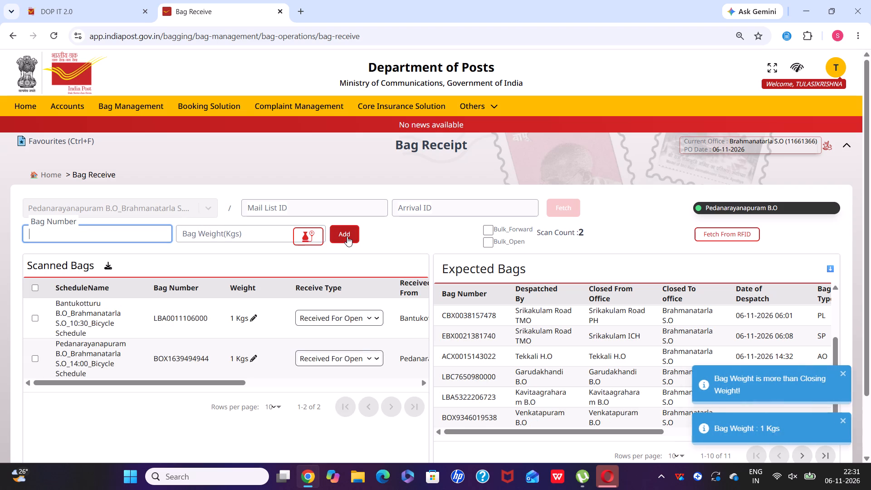
double_click(452, 368)
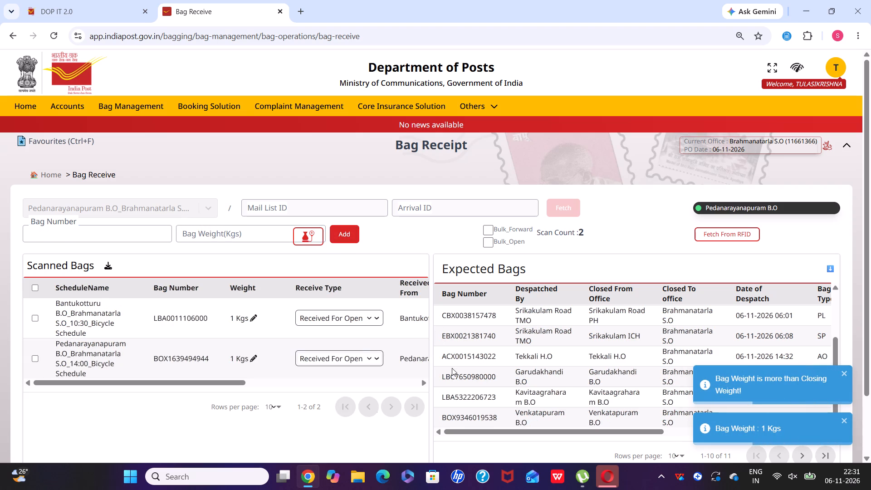
key("ctrl+c")
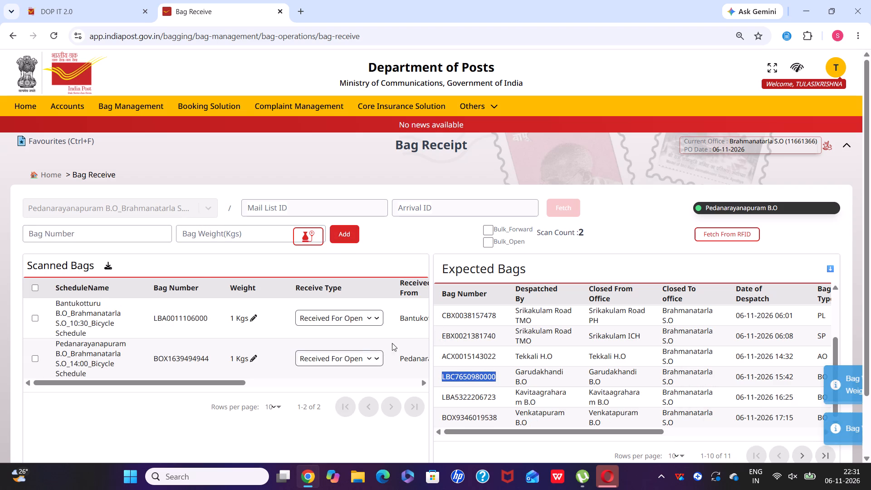
left_click(155, 240)
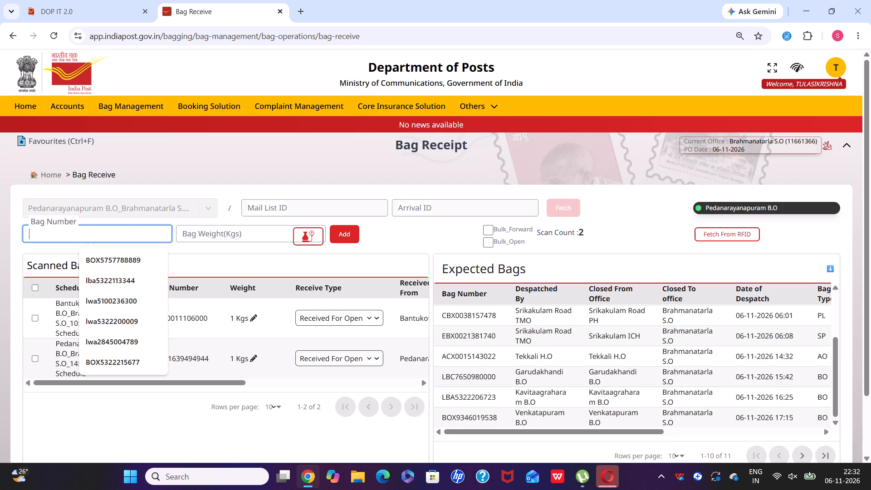
key("ctrl+v")
left_click(263, 229)
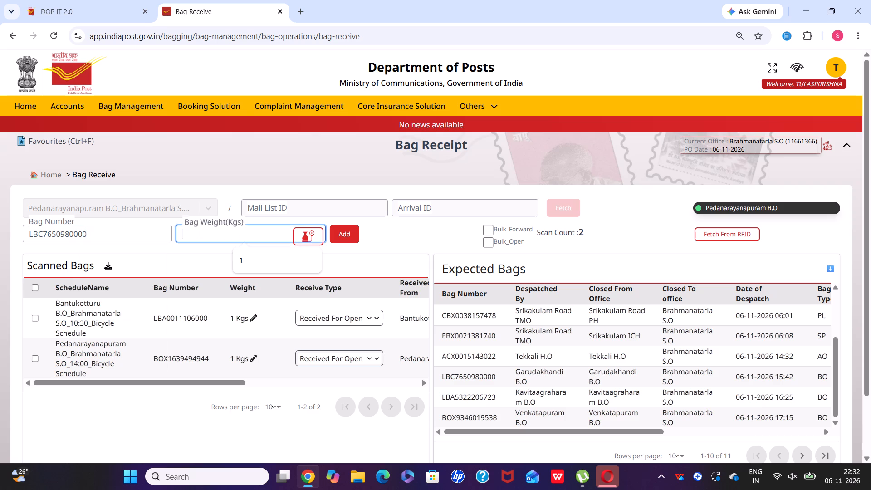
key("1")
left_click(343, 230)
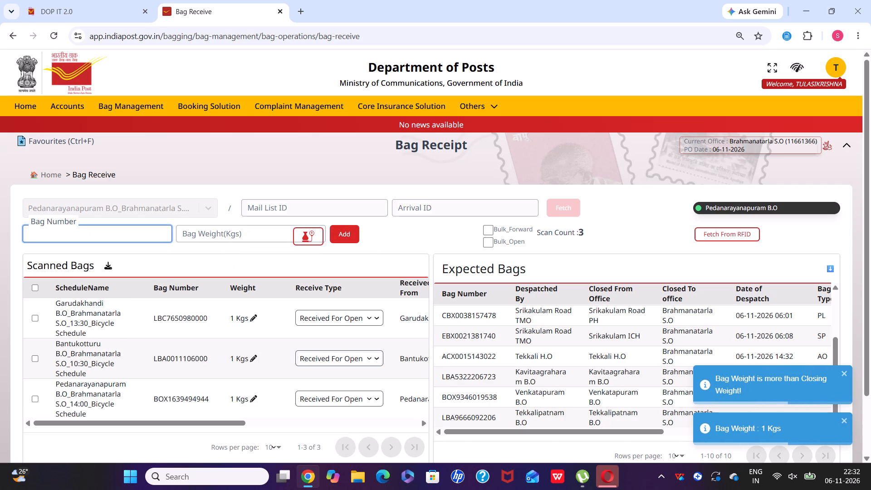
Receive the scanned Garudakhandi, Bantukotturu and Pedanarayanapuram B.O bags for opening.
double_click(454, 377)
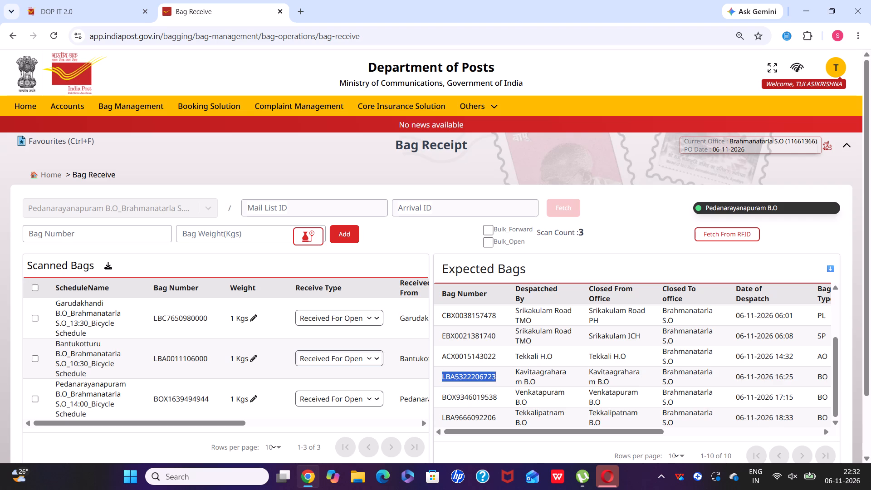
scroll(630, 415, "down", 3)
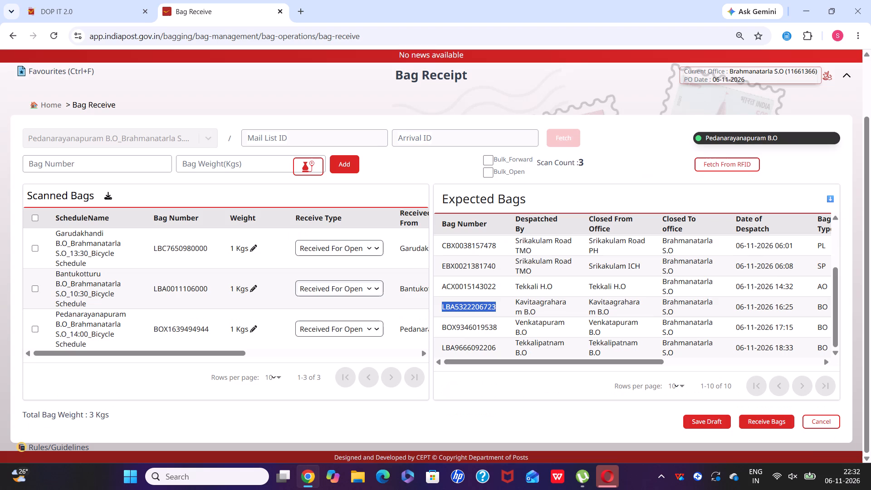
scroll(630, 415, "down", 1)
left_click(793, 423)
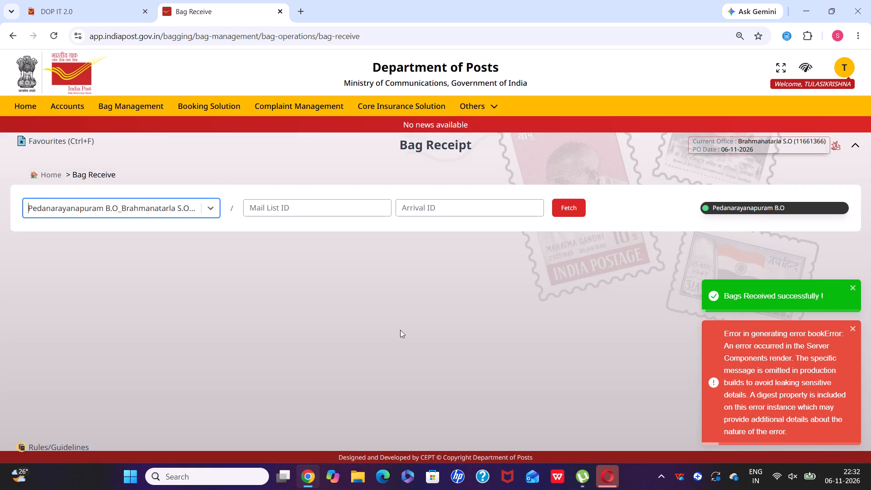
Fetch the expected bags for the Venkatapuram B.O to Brahmanatarla S.O 13:15 Foot Schedule.
left_click(190, 194)
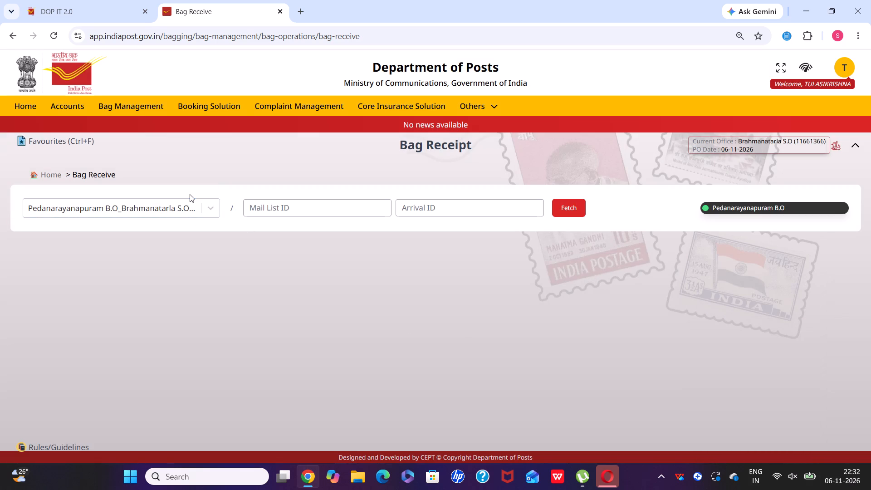
left_click(190, 206)
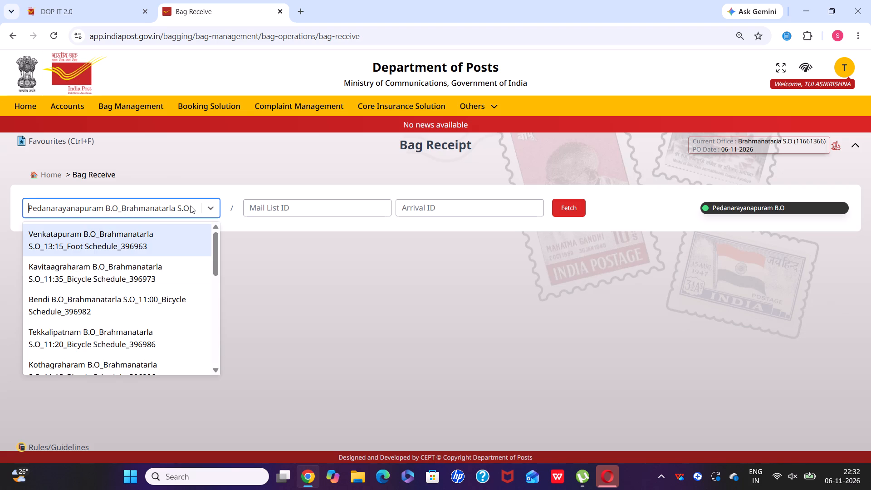
left_click(162, 231)
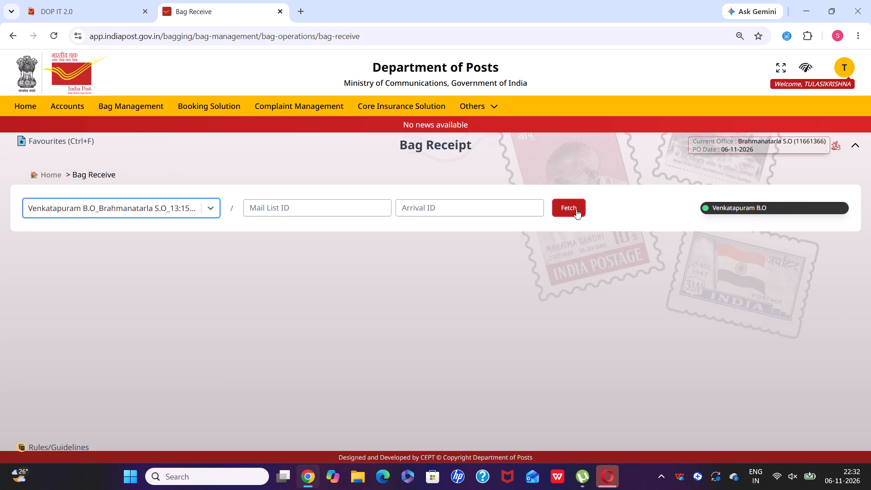
left_click(576, 209)
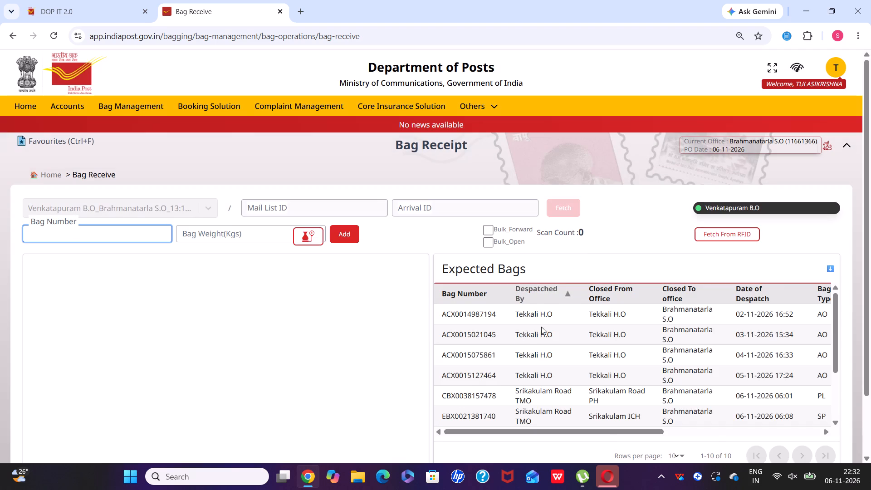
scroll(517, 342, "down", 2)
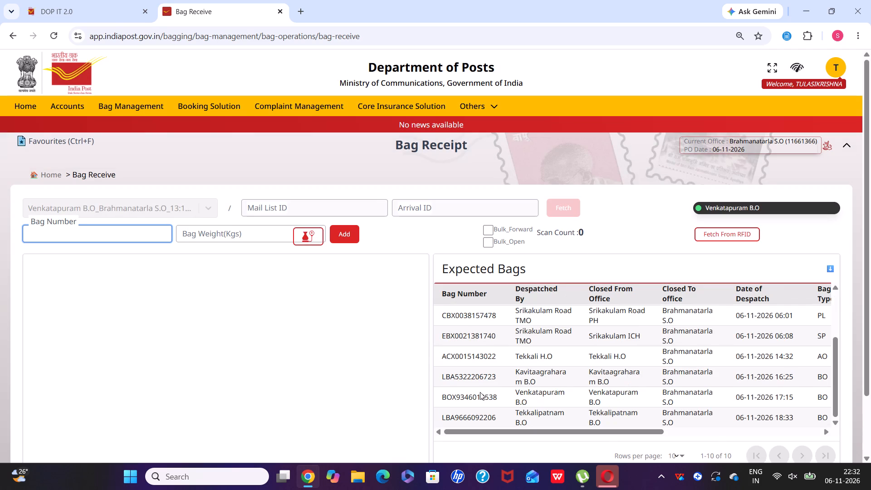
double_click(480, 394)
key("ctrl+c")
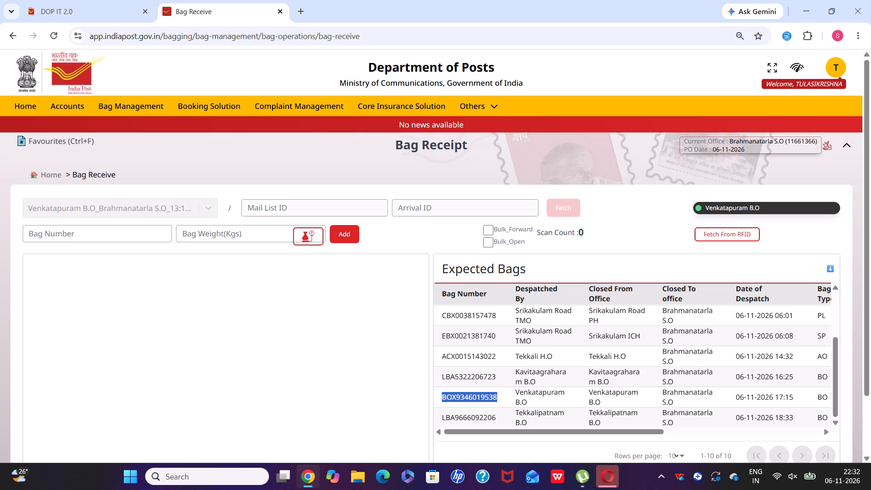
left_click(151, 235, "ctrl")
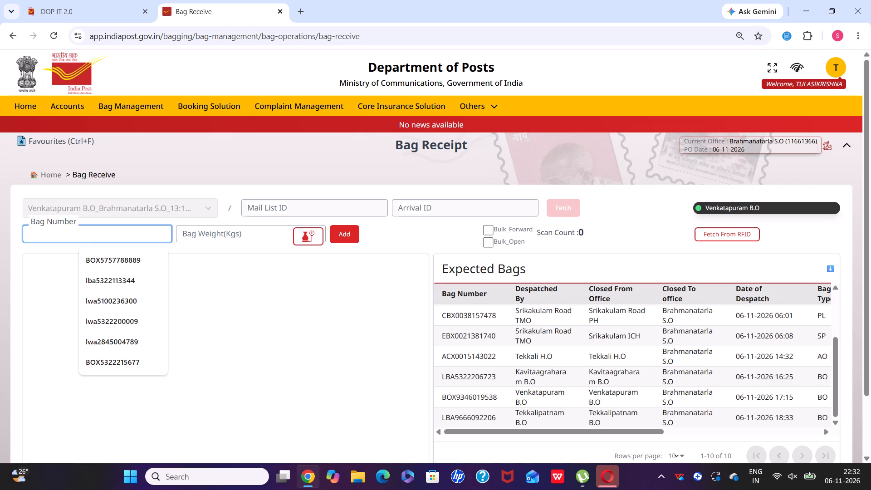
key("ctrl+v")
left_click(267, 224)
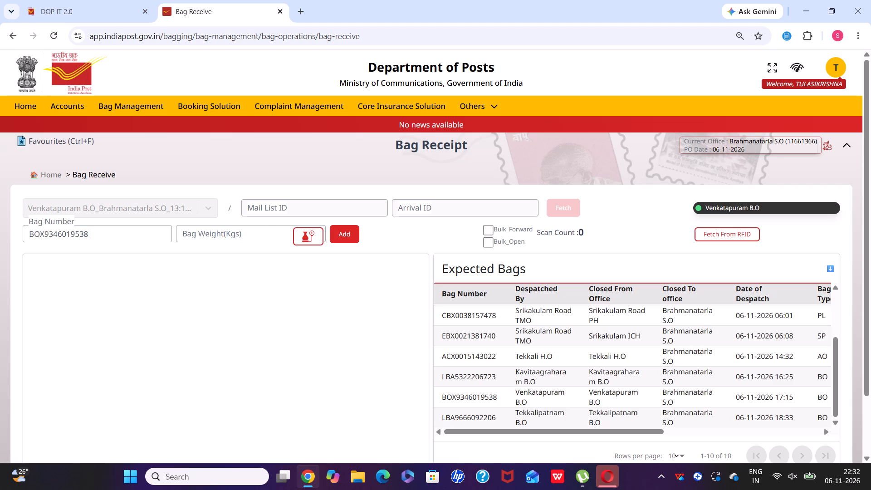
left_click(266, 233)
left_click(264, 256)
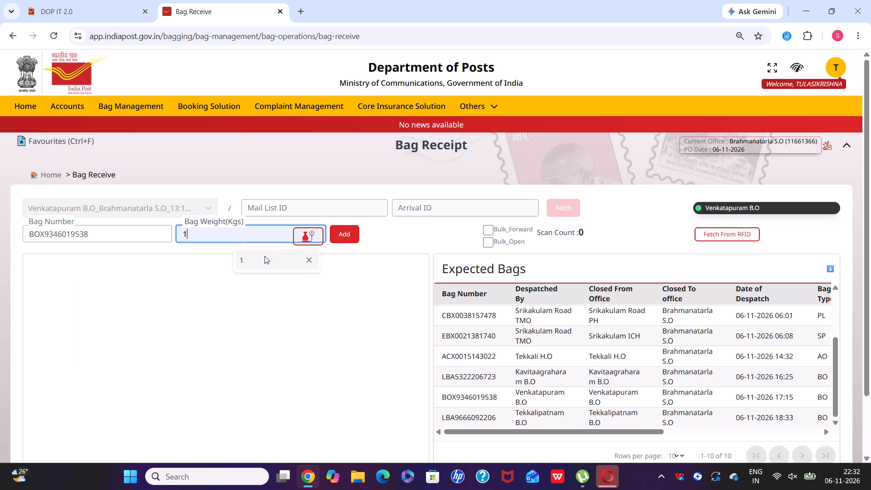
left_click(354, 236)
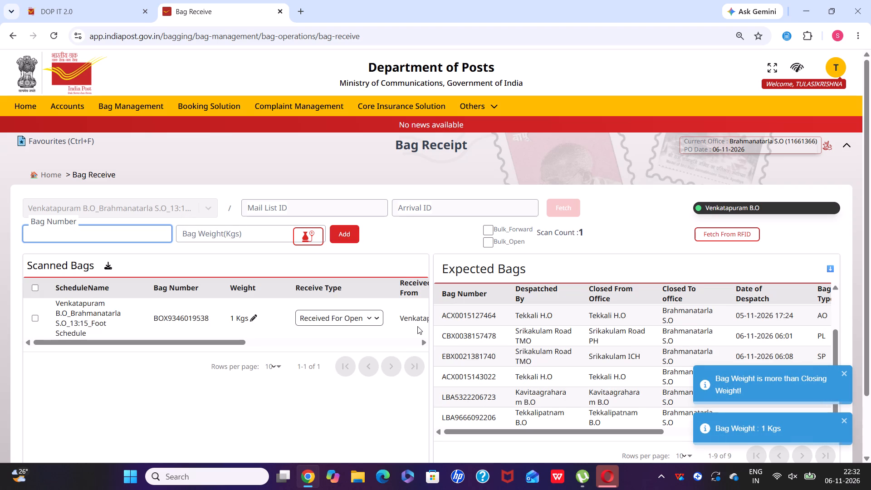
double_click(453, 402)
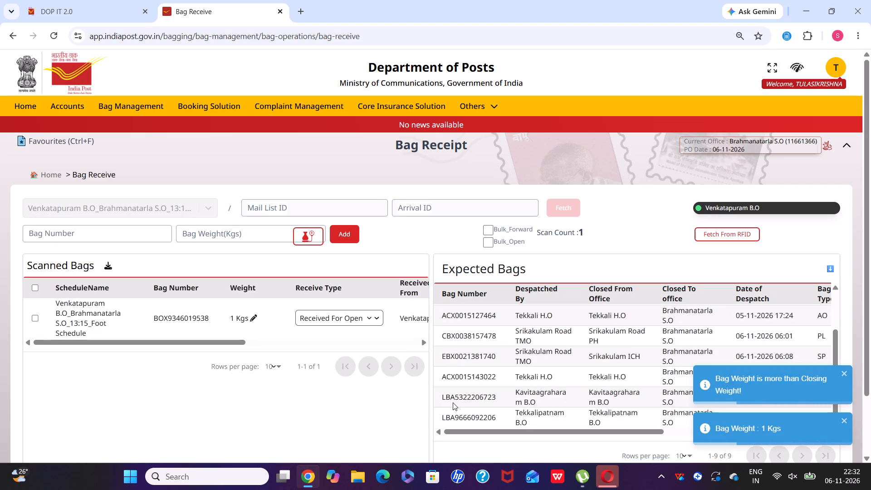
key("ctrl+c")
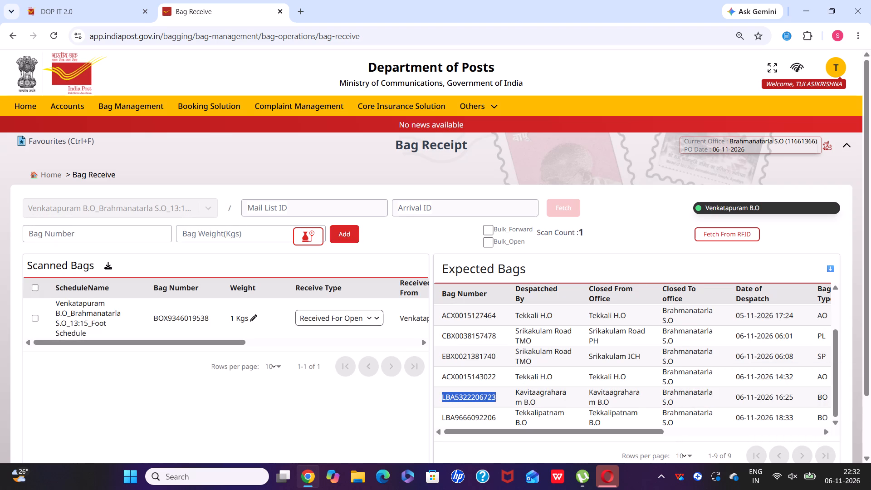
left_click(131, 239)
key("ctrl+v")
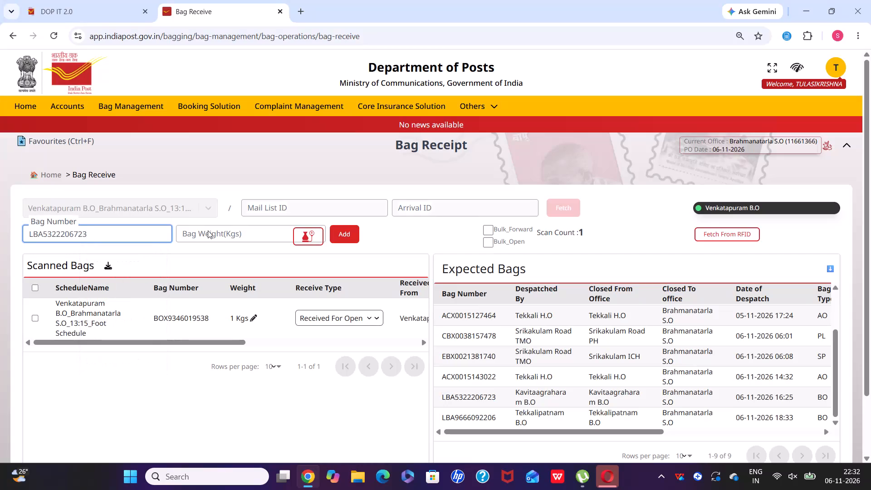
left_click(208, 230)
key("1")
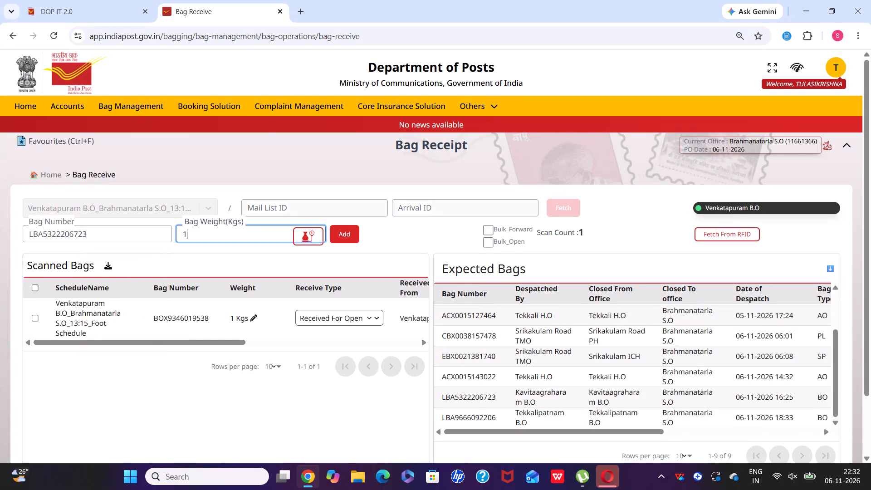
left_click(338, 233)
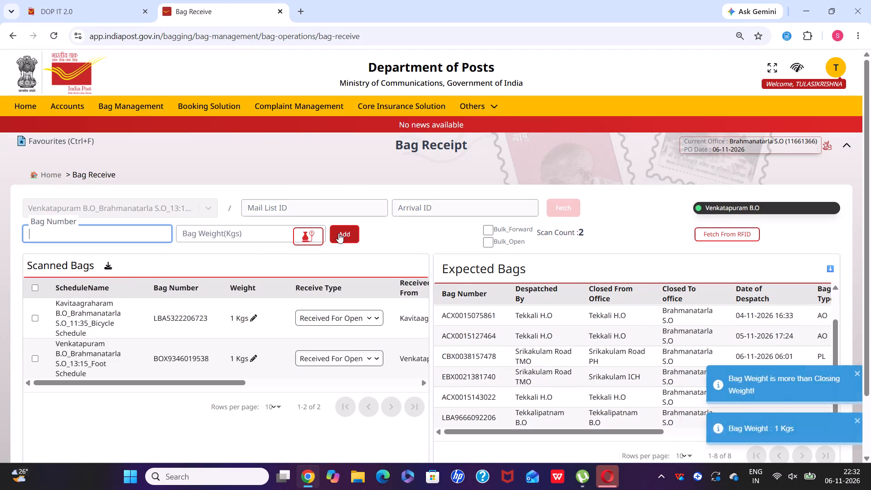
double_click(462, 423)
key("ctrl+c")
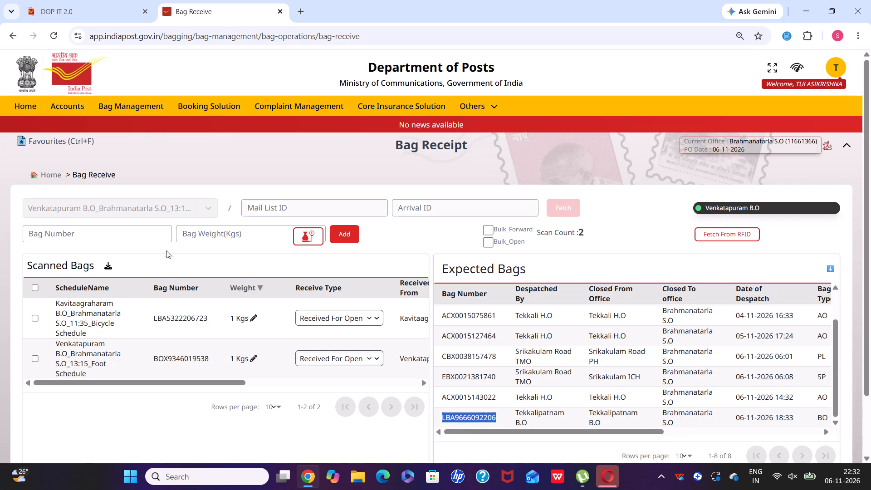
left_click(152, 235)
key("ctrl+v")
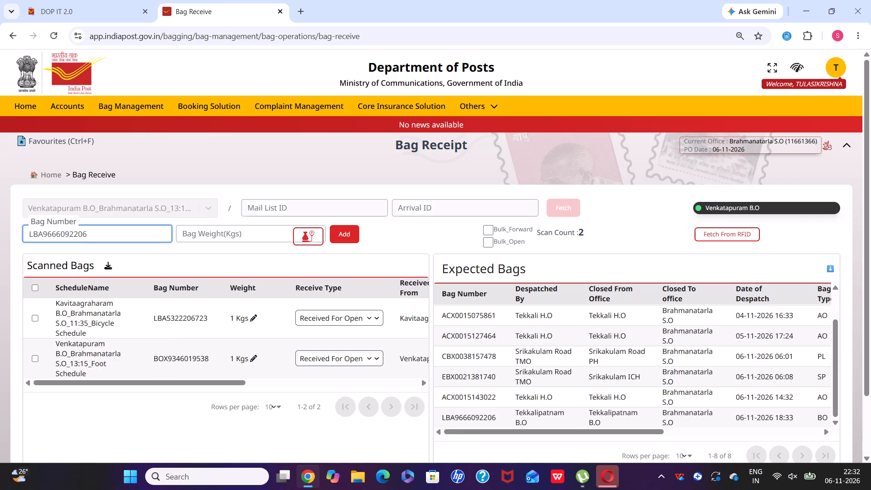
left_click(236, 232)
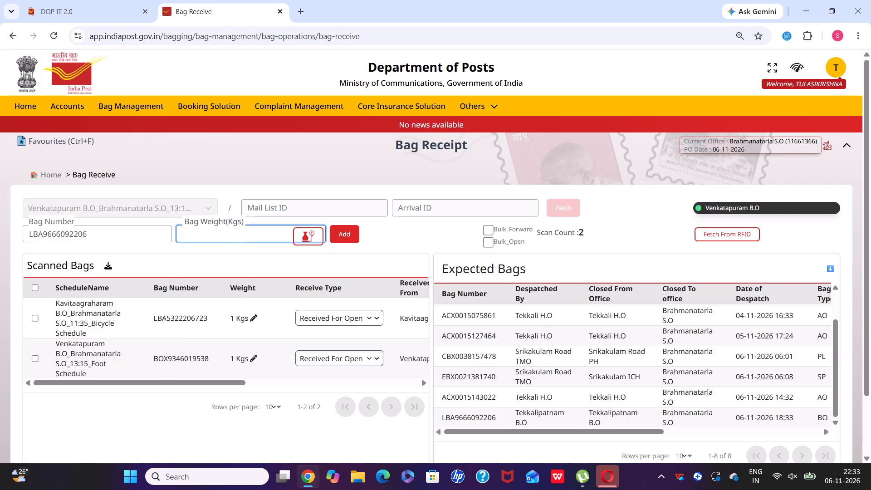
key("1")
left_click(341, 229)
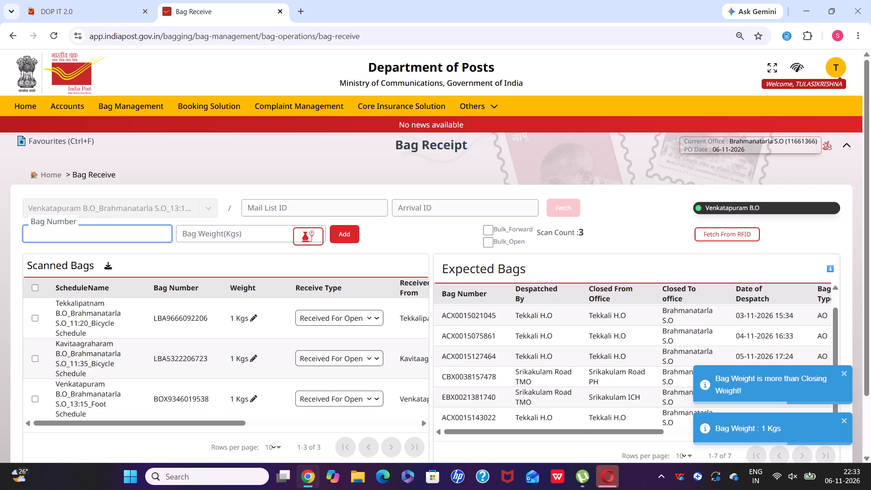
Receive the scanned Tekkalipatnam, Kavitaagraharam and Venkatapuram B.O bags for opening.
scroll(531, 392, "down", 1)
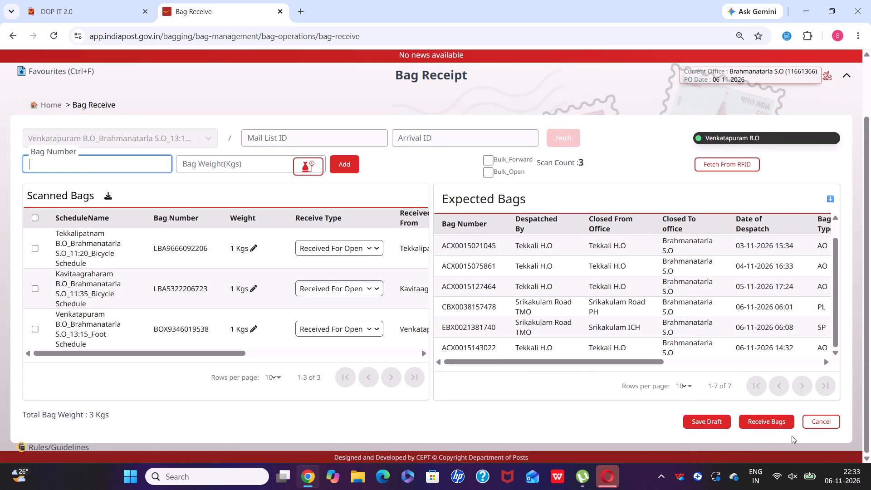
left_click(773, 423)
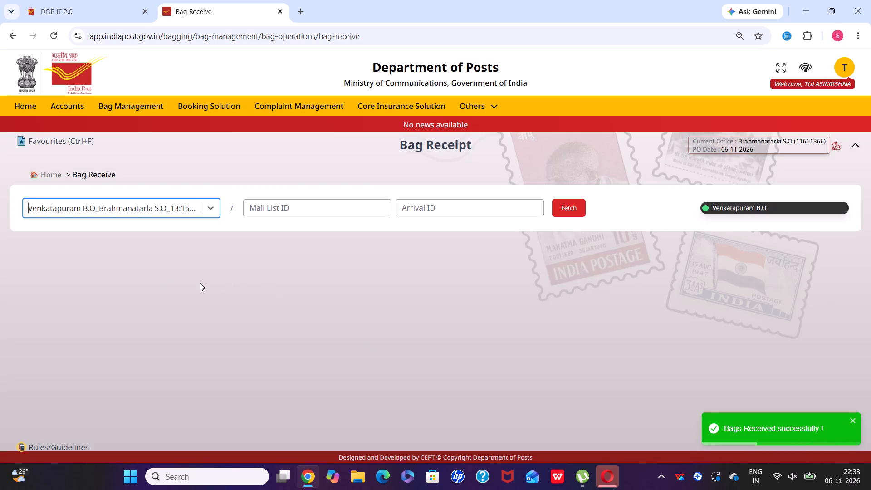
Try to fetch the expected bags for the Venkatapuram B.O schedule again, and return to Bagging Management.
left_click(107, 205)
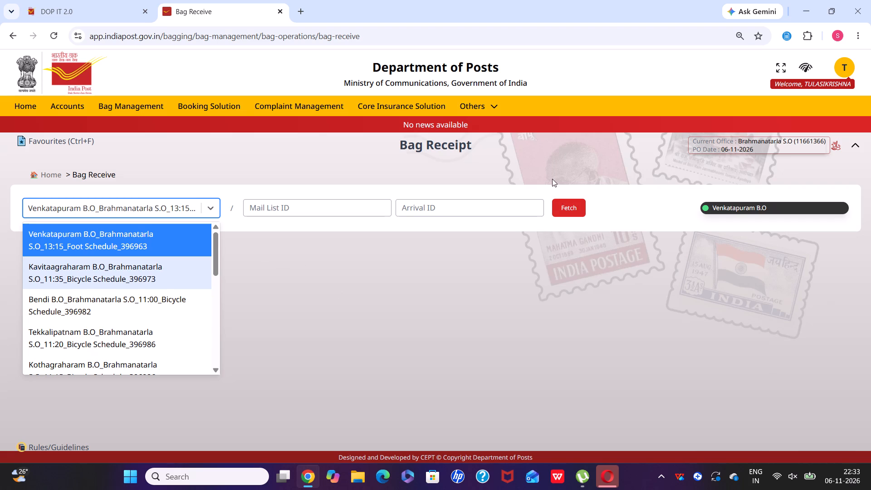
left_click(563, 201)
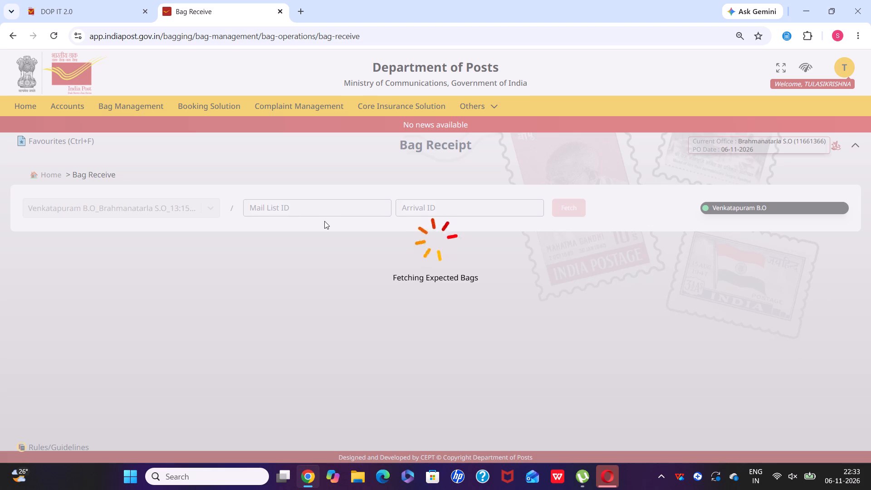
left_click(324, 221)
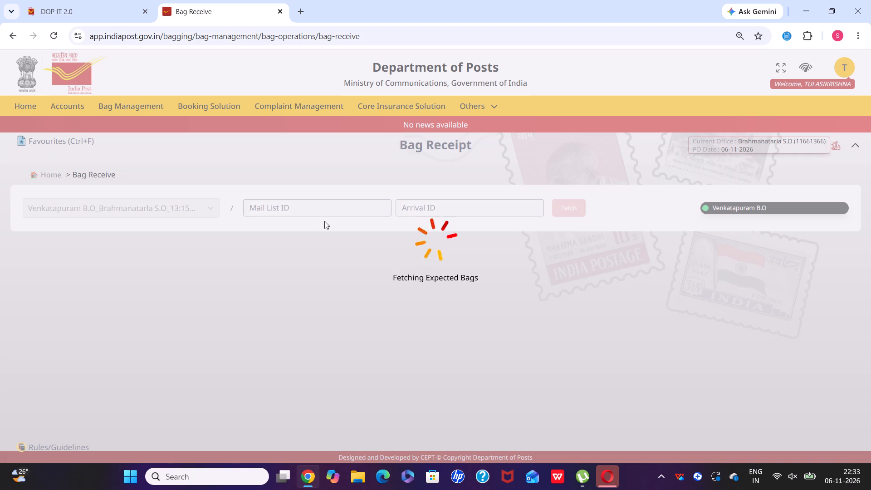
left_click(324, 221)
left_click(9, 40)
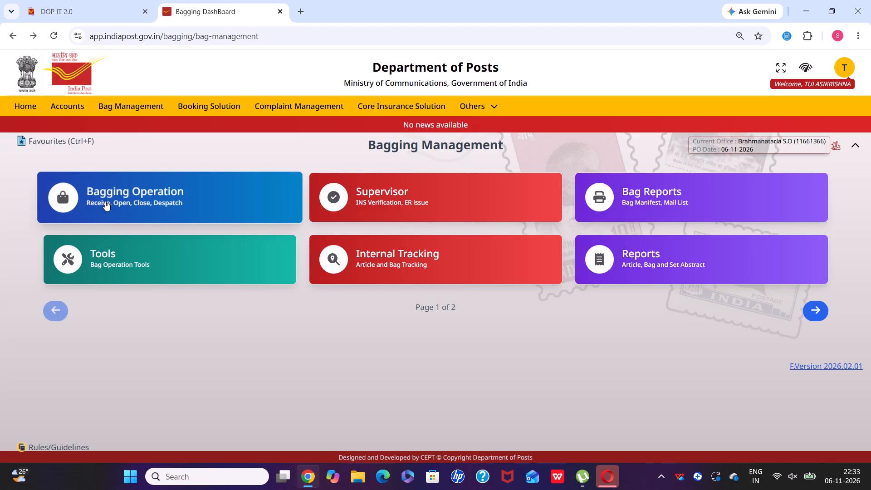
Open the Accounts module of the portal.
left_click(74, 110)
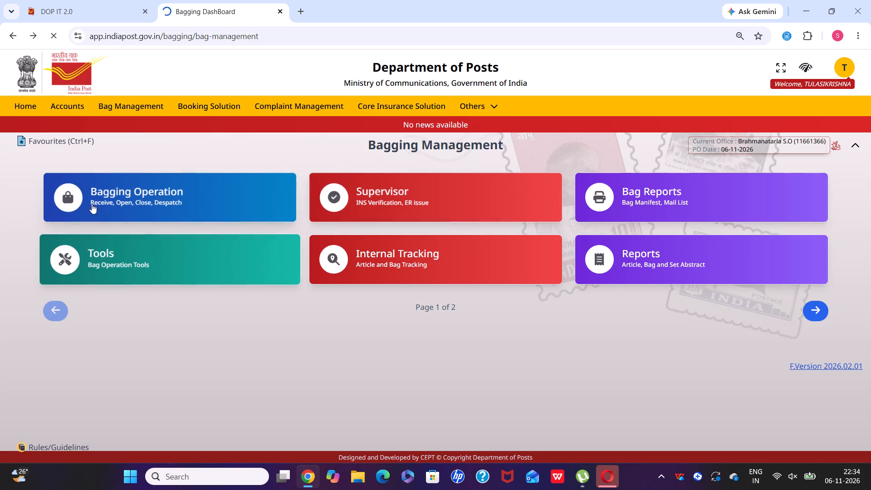
left_click(77, 110)
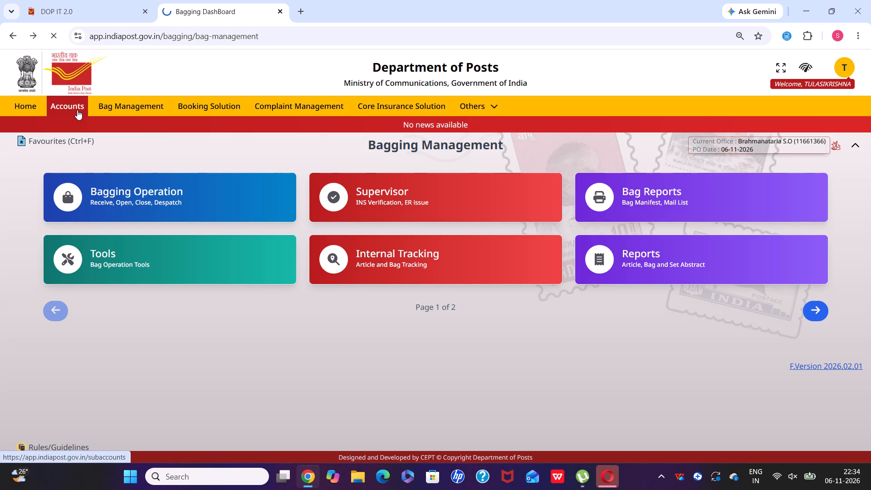
left_click(77, 110)
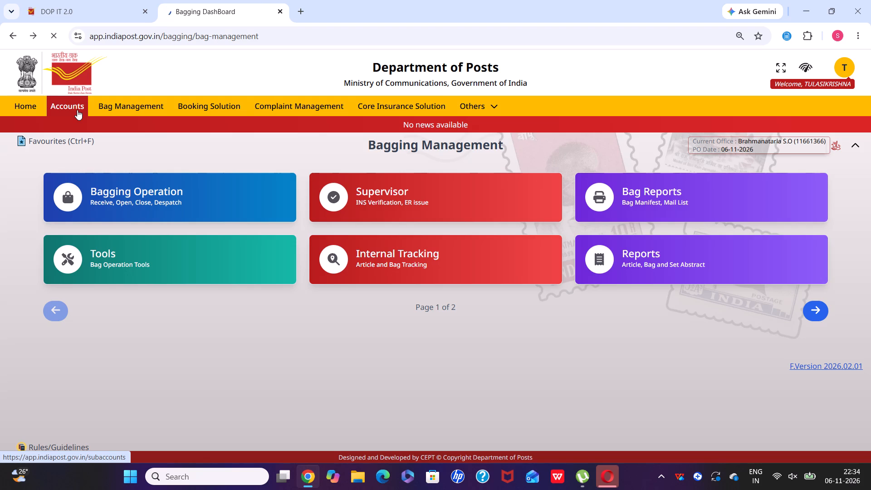
double_click(77, 110)
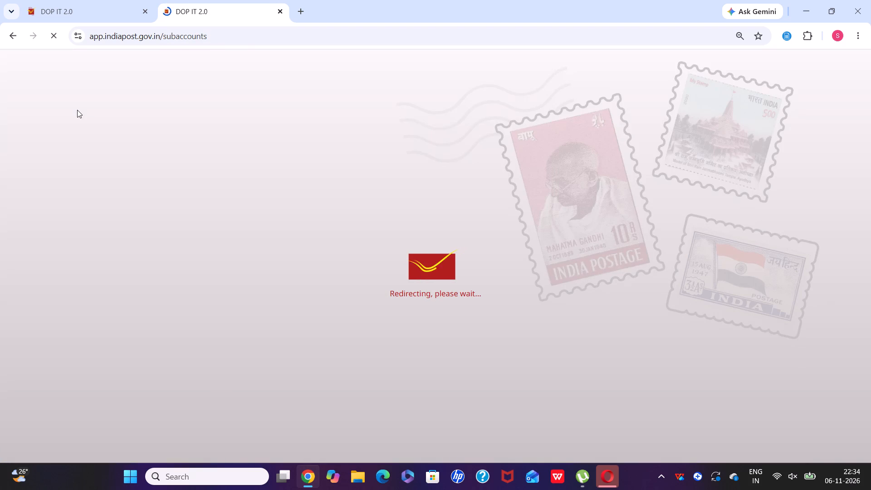
left_click(77, 110)
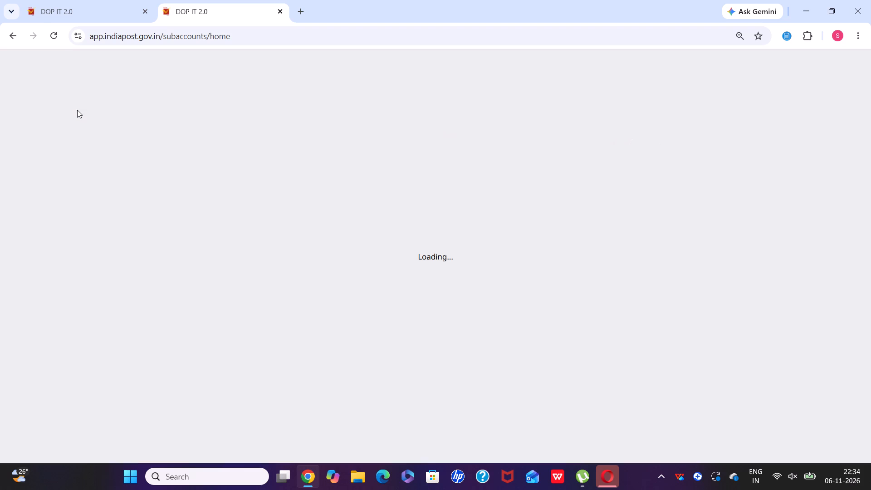
left_click(77, 110)
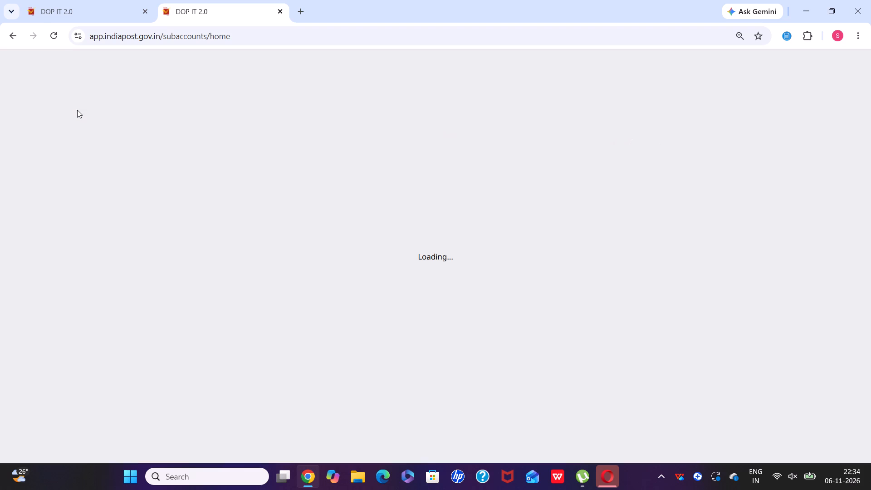
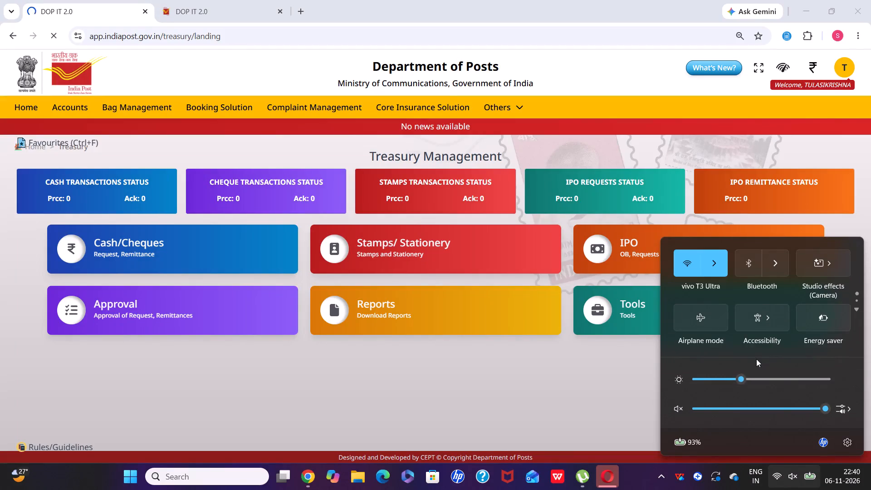
Switch the computer's Wi-Fi connection to the GPONWIFI_BF48 network.
left_click(722, 256)
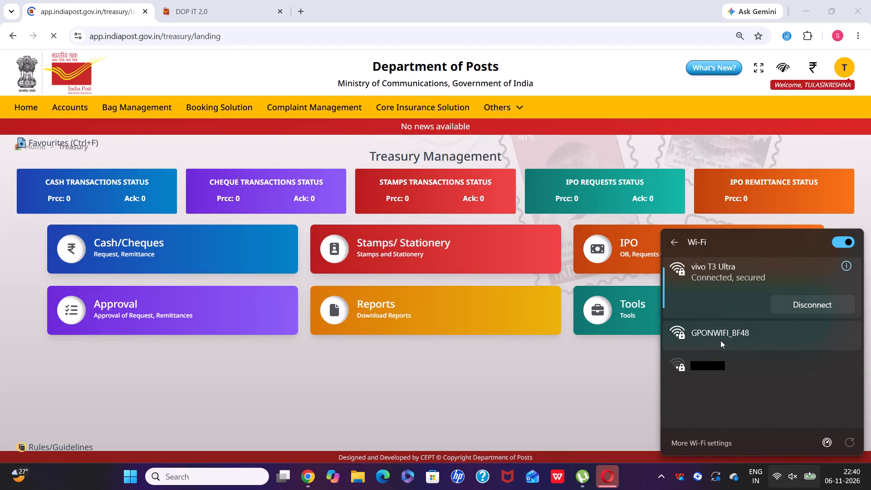
left_click(720, 340)
left_click(810, 354)
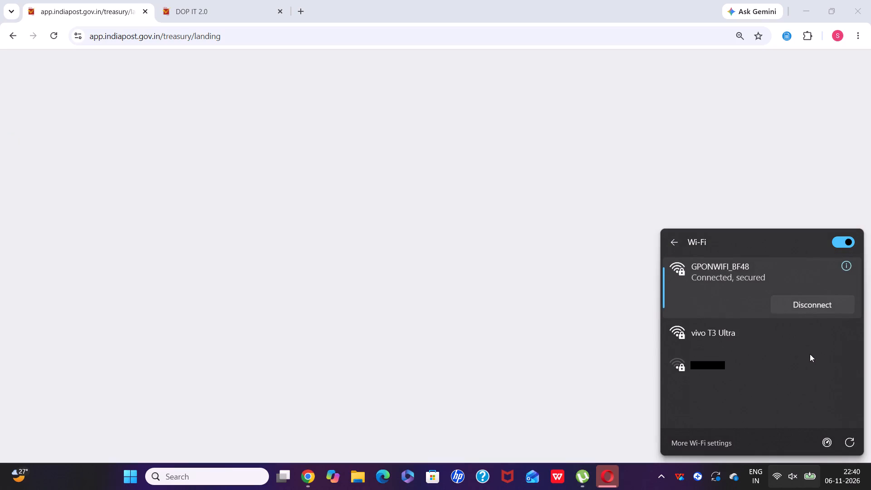
left_click(73, 181)
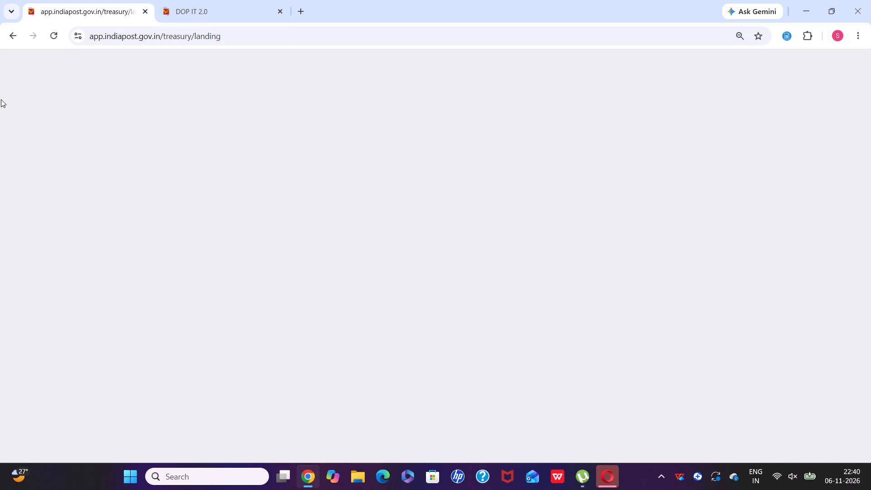
In the other open portal session, check the Treasury tools for mismatch transactions.
left_click(171, 10)
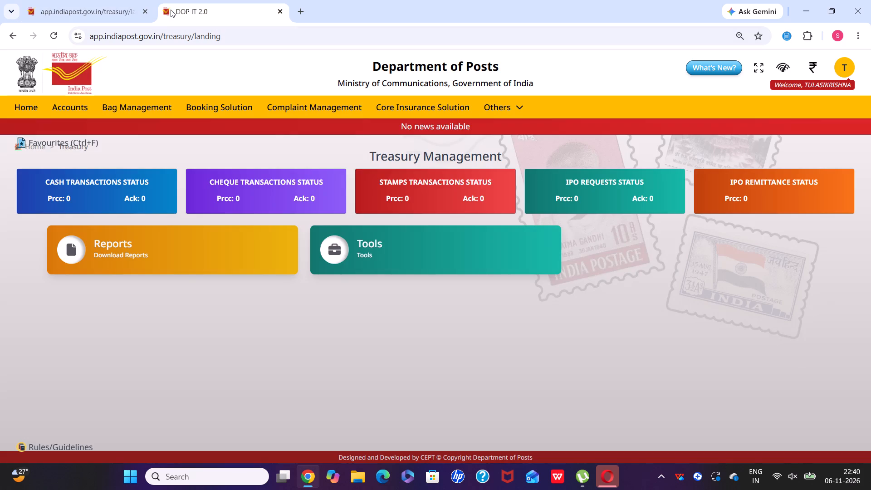
left_click(354, 257)
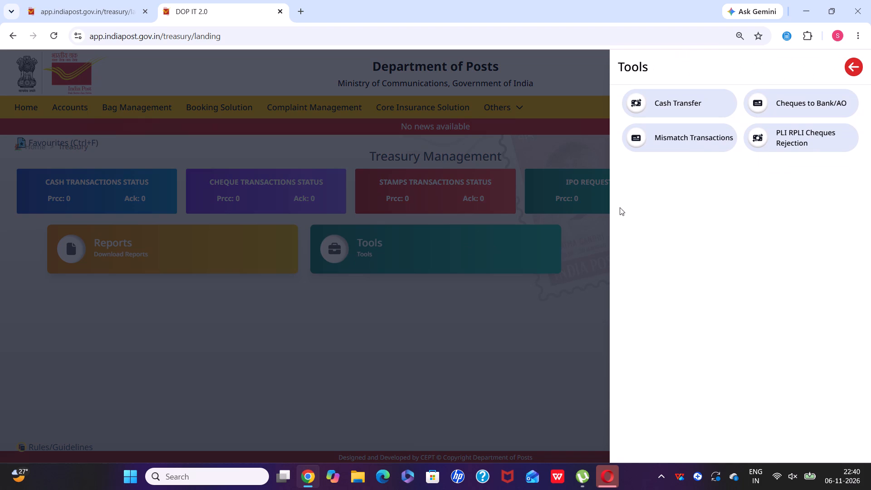
left_click(707, 138)
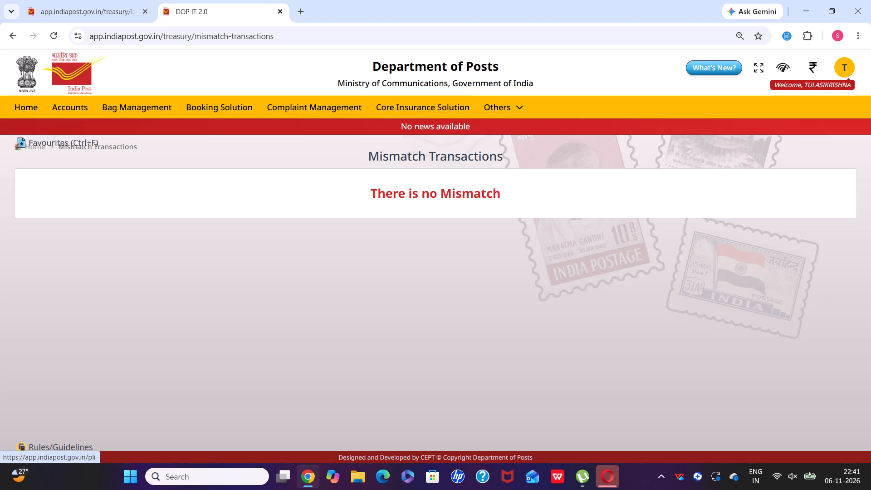
Close both India Post portal tabs in Chrome and the Opera welcome window, leaving the desktop clear.
left_click(277, 7)
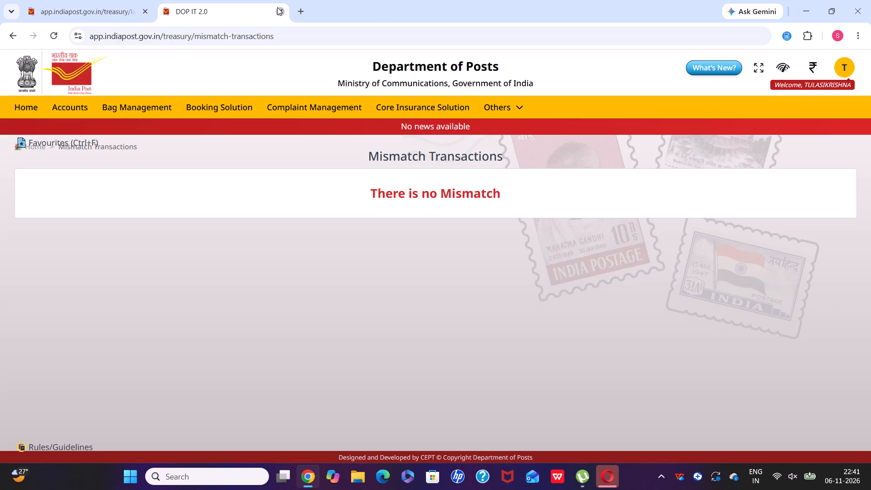
left_click(141, 12)
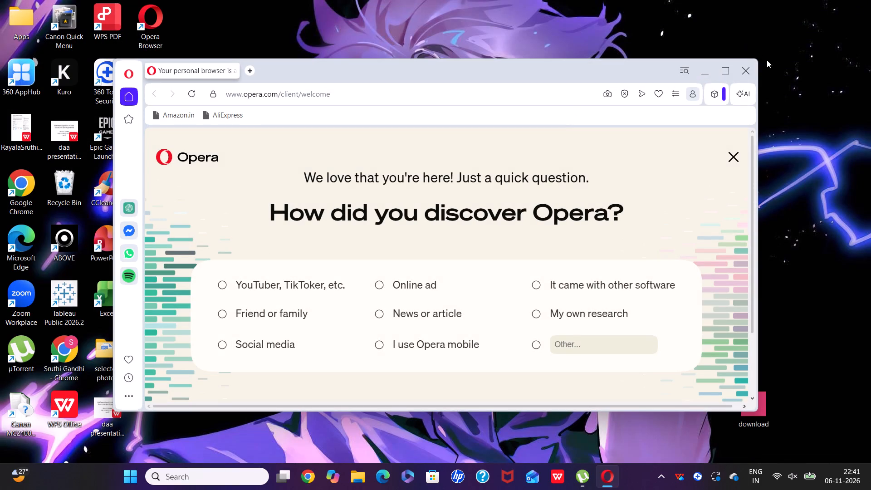
left_click(747, 68)
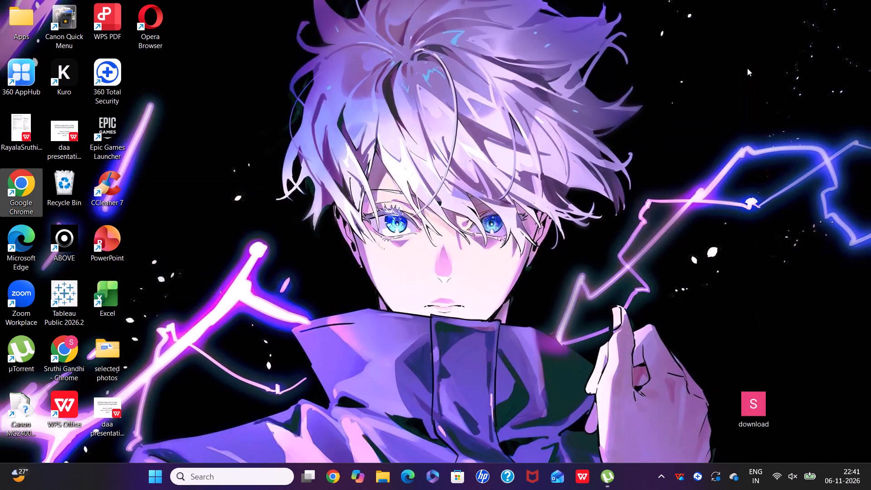